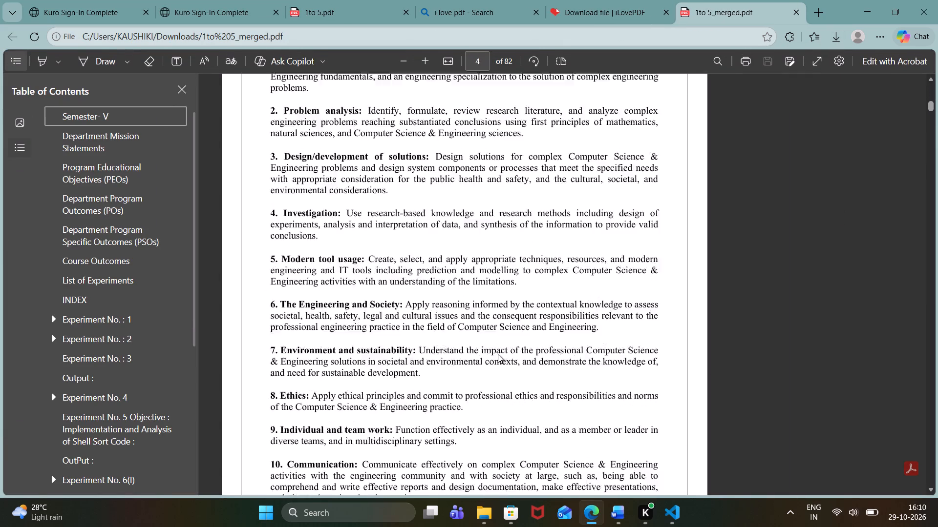
pyautogui.scroll(-9, 498, 354)
pyautogui.scroll(-15, 498, 354)
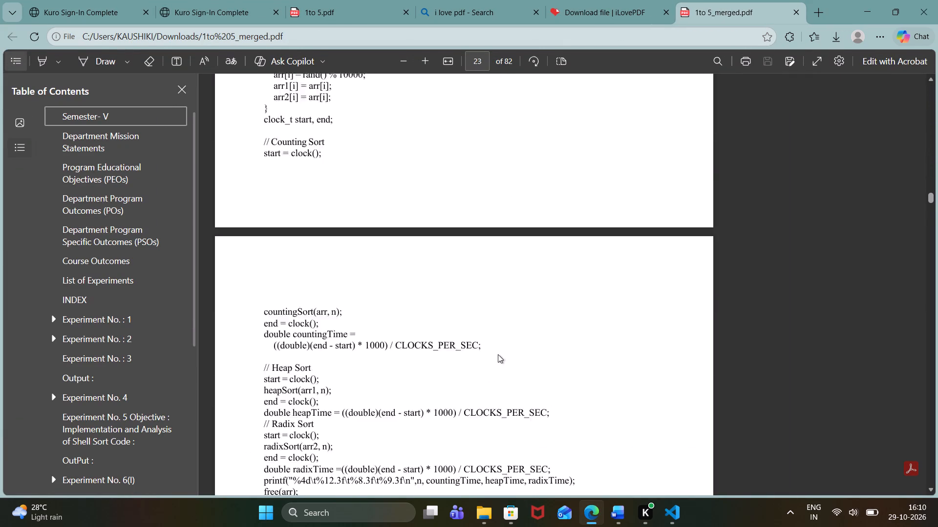
pyautogui.scroll(-17, 498, 354)
# Review the merged PDF backwards from Experiment No. 8(II) to the merge sort code, checking experiment headings, code and output screenshots.
pyautogui.scroll(1, 498, 354)
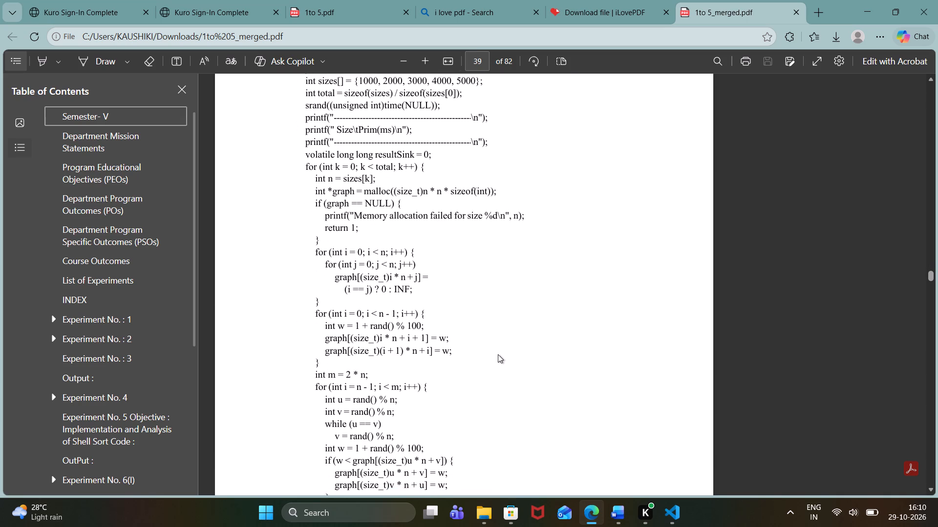
pyautogui.scroll(8, 498, 354)
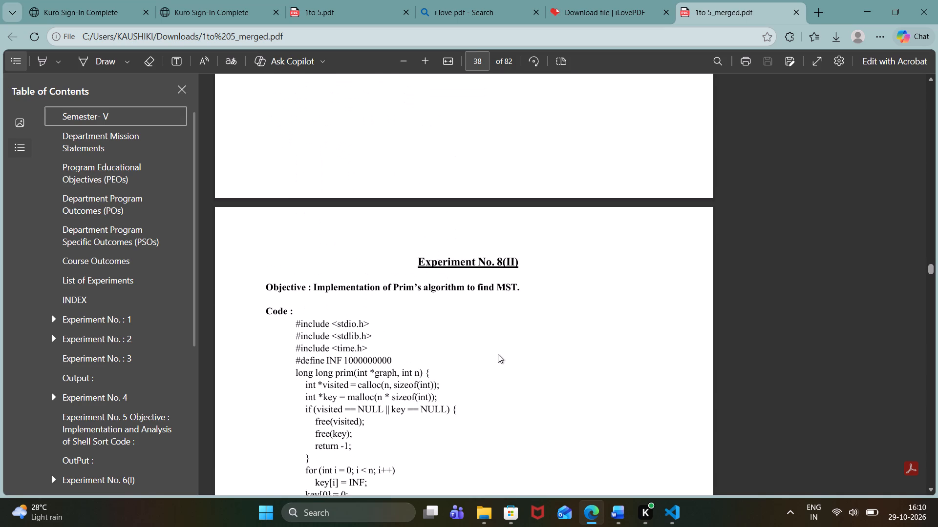
pyautogui.scroll(5, 498, 354)
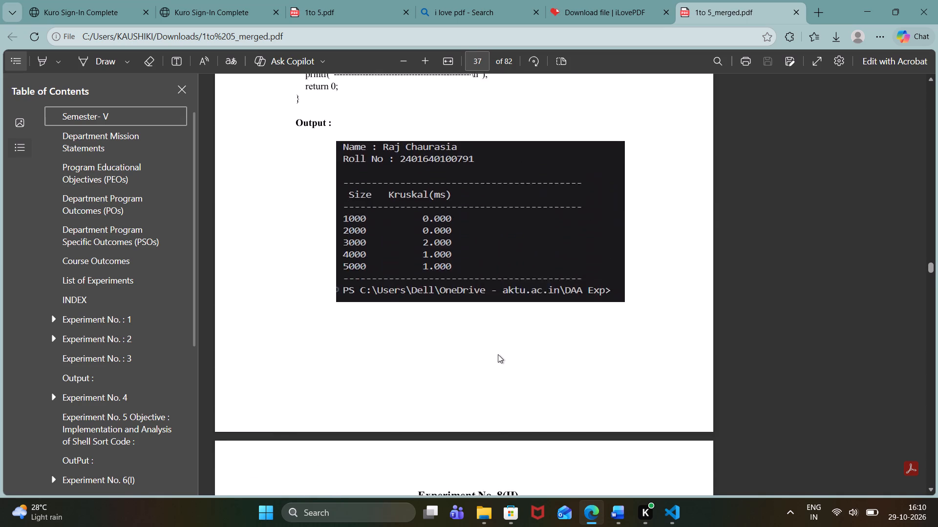
pyautogui.scroll(4, 498, 354)
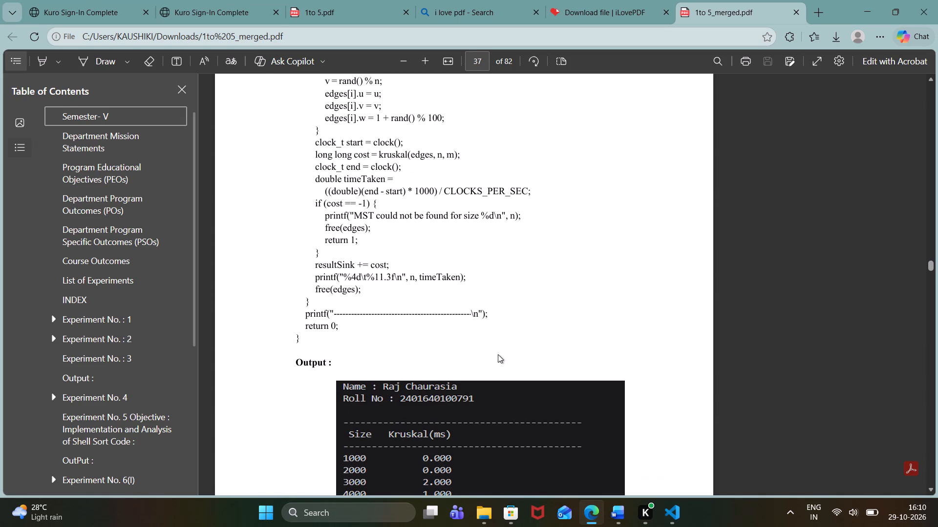
pyautogui.scroll(3, 498, 354)
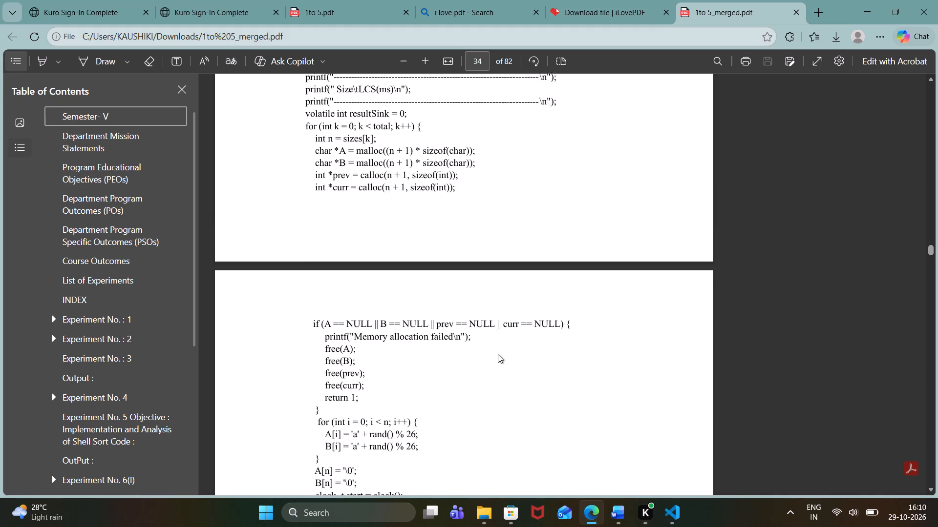
pyautogui.scroll(4, 498, 354)
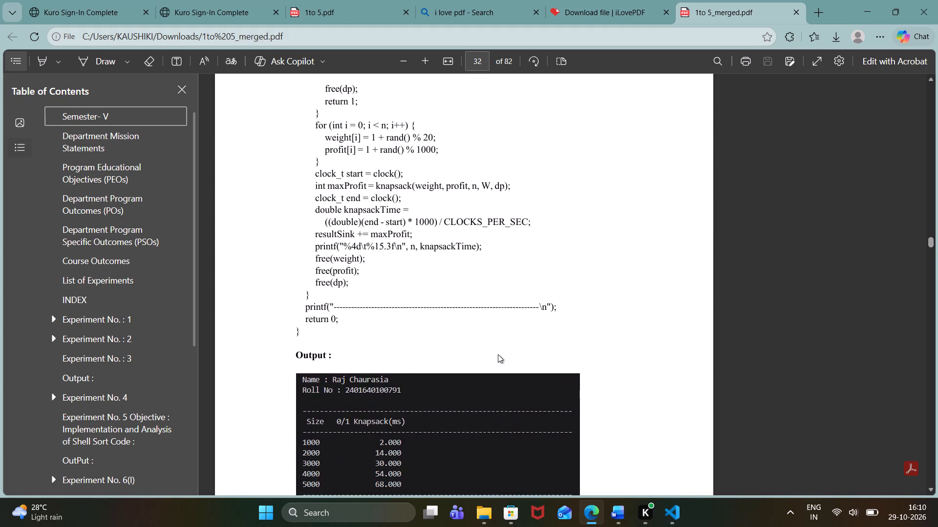
pyautogui.scroll(5, 498, 354)
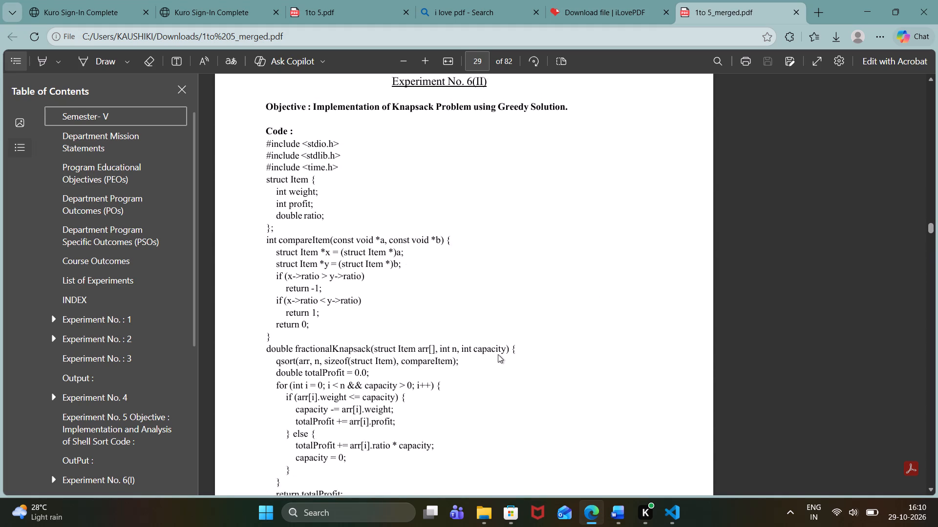
pyautogui.scroll(3, 498, 354)
pyautogui.scroll(-5, 498, 354)
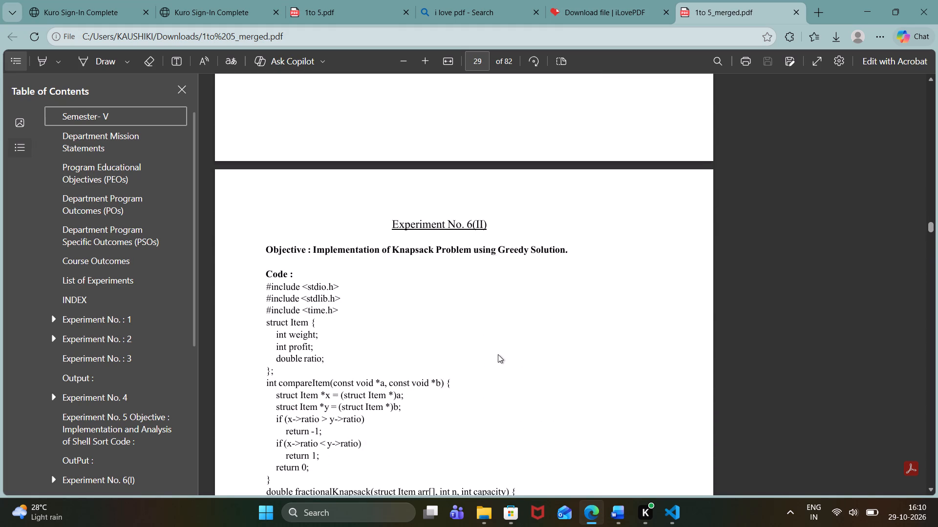
pyautogui.scroll(-1, 498, 354)
pyautogui.scroll(5, 498, 354)
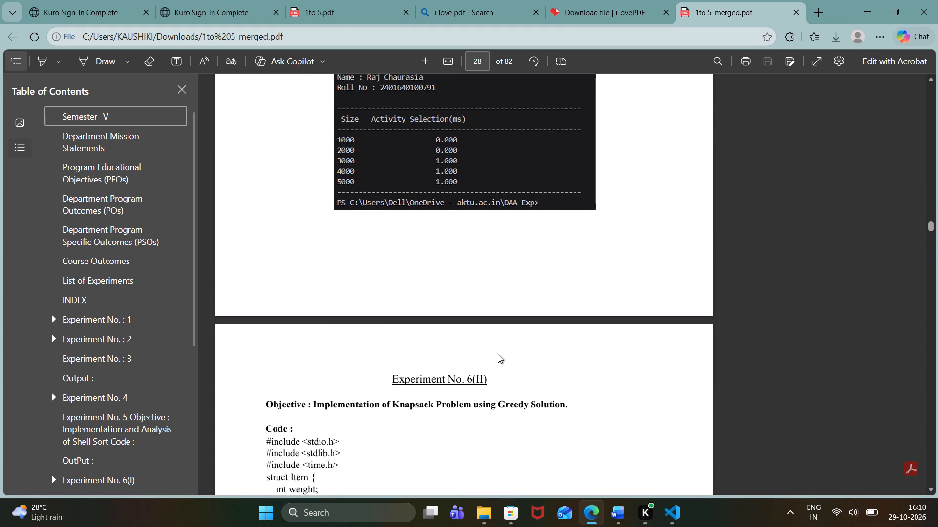
pyautogui.scroll(2, 498, 354)
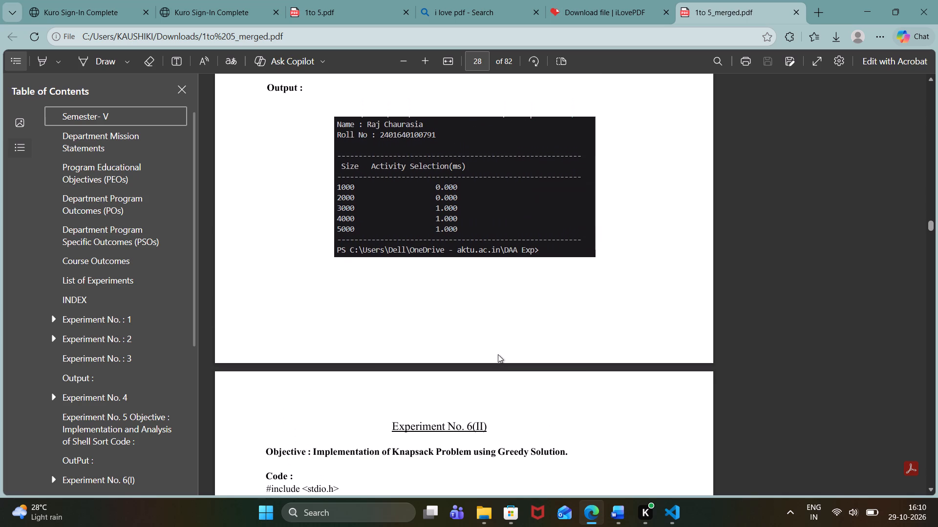
pyautogui.scroll(3, 498, 354)
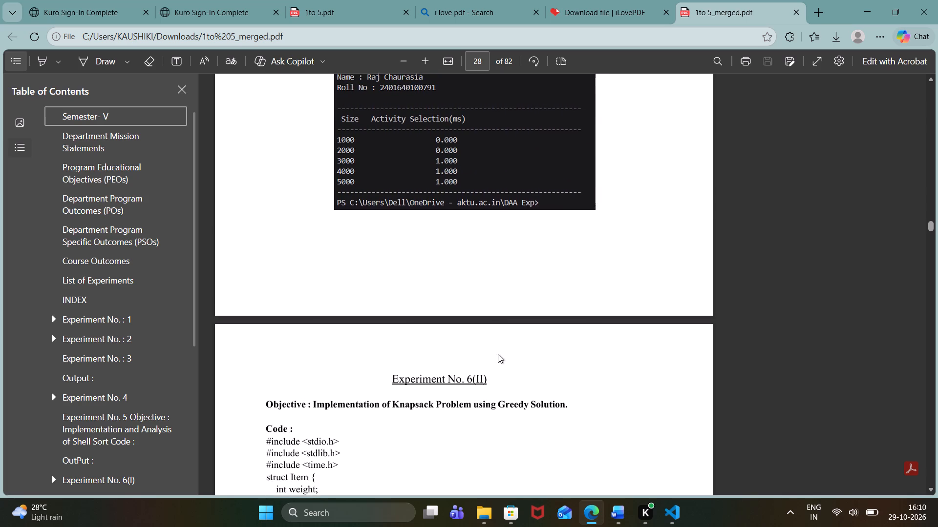
pyautogui.scroll(10, 498, 354)
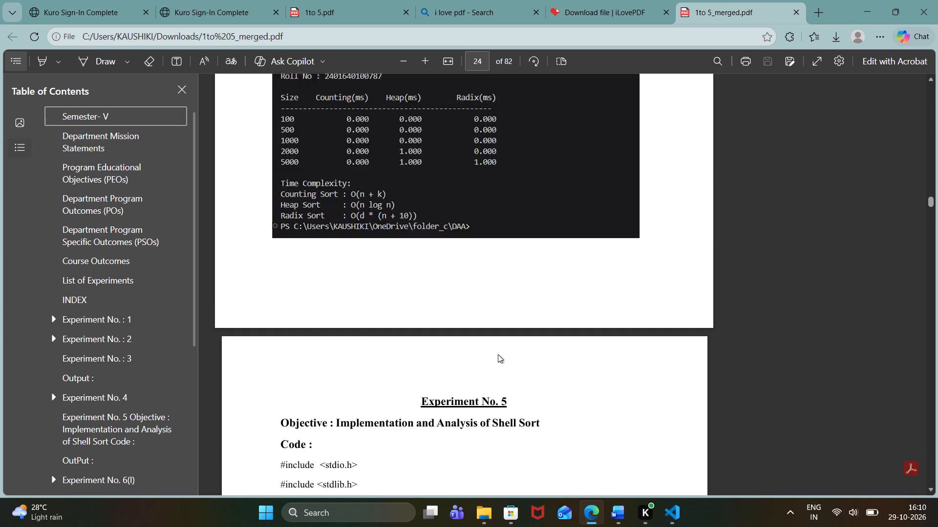
pyautogui.scroll(6, 498, 354)
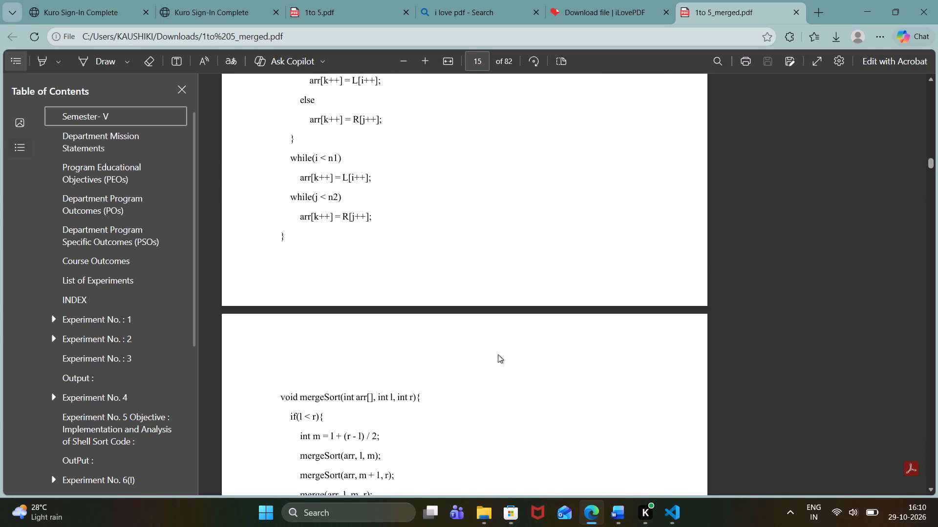
# Review the merged PDF from the merge sort code through Experiment No. 5, checking the headings, code and output screenshots.
pyautogui.scroll(-7, 498, 354)
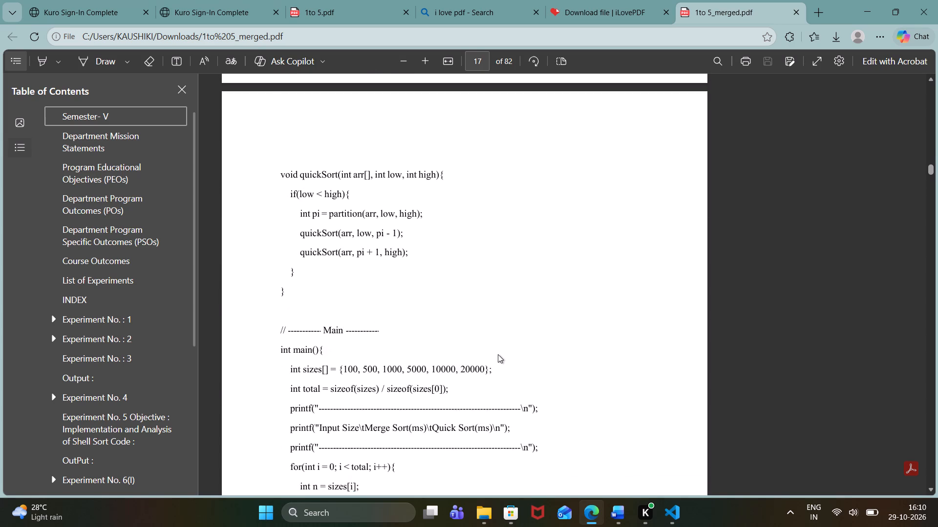
pyautogui.scroll(-4, 498, 354)
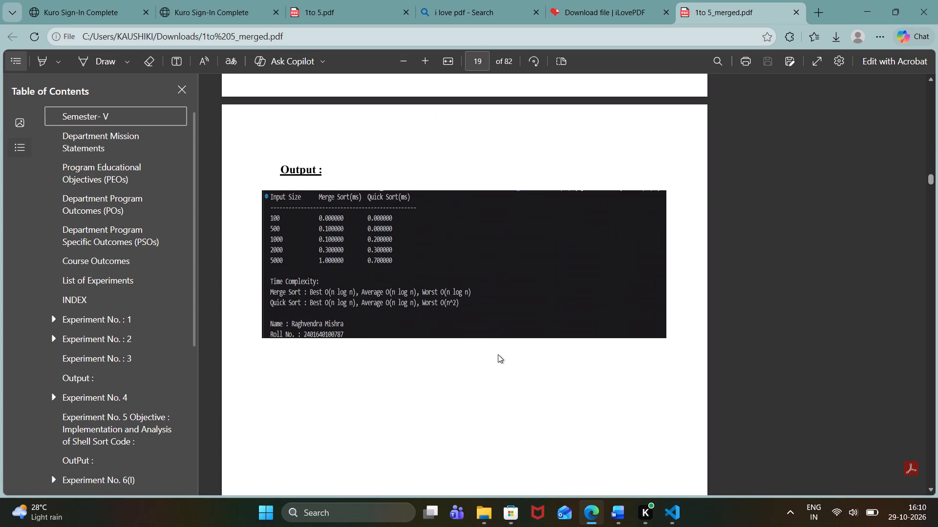
pyautogui.scroll(-5, 498, 354)
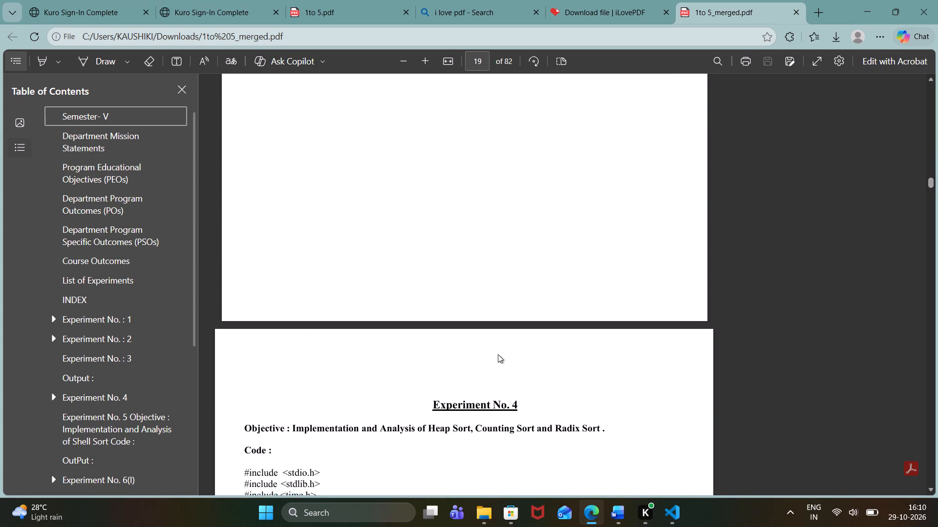
pyautogui.scroll(-6, 498, 354)
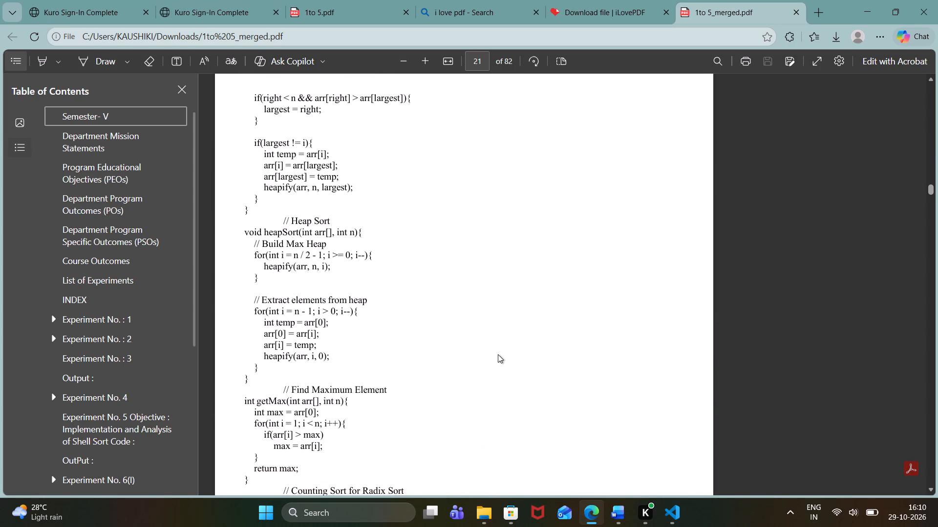
pyautogui.scroll(-6, 498, 354)
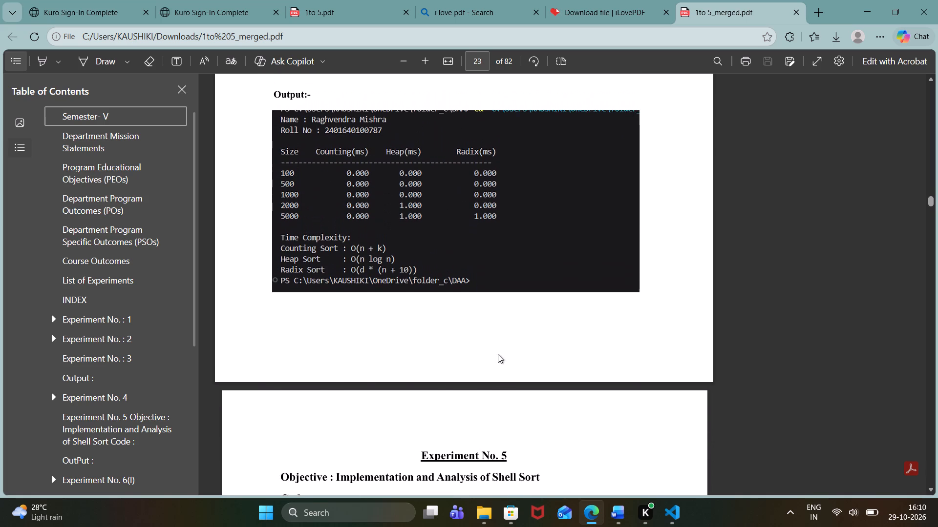
pyautogui.scroll(-3, 498, 354)
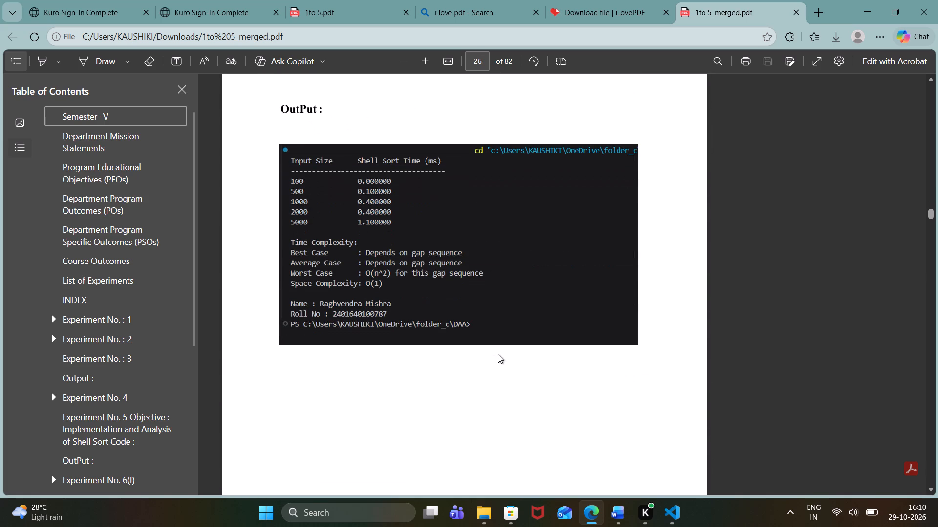
pyautogui.scroll(-4, 498, 354)
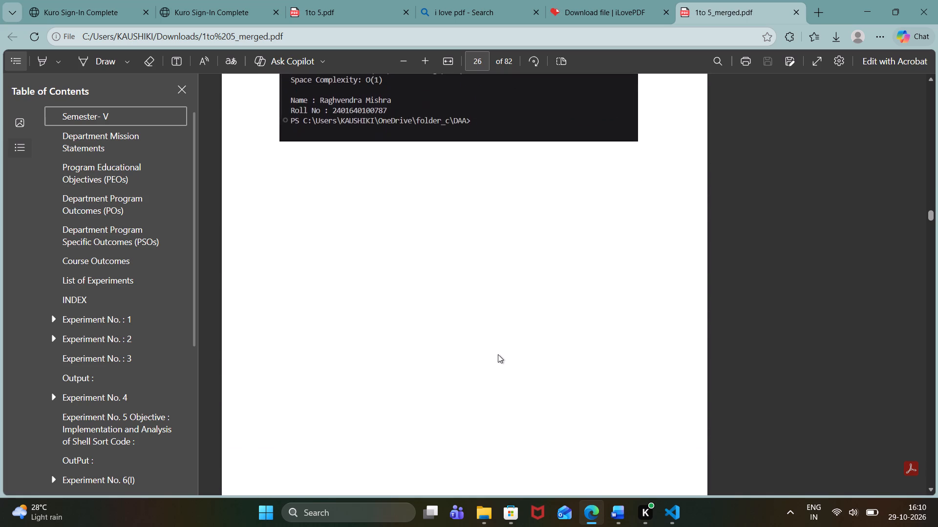
# Check the Activity Selection code and output screenshot preceding Experiment No. 6(II) in the merged PDF.
pyautogui.scroll(-6, 498, 354)
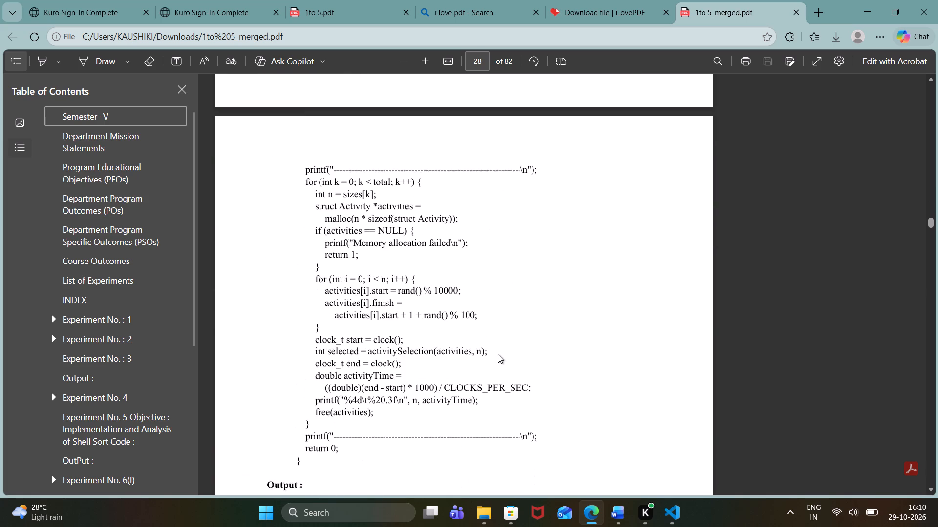
pyautogui.scroll(-1, 498, 354)
pyautogui.scroll(2, 498, 354)
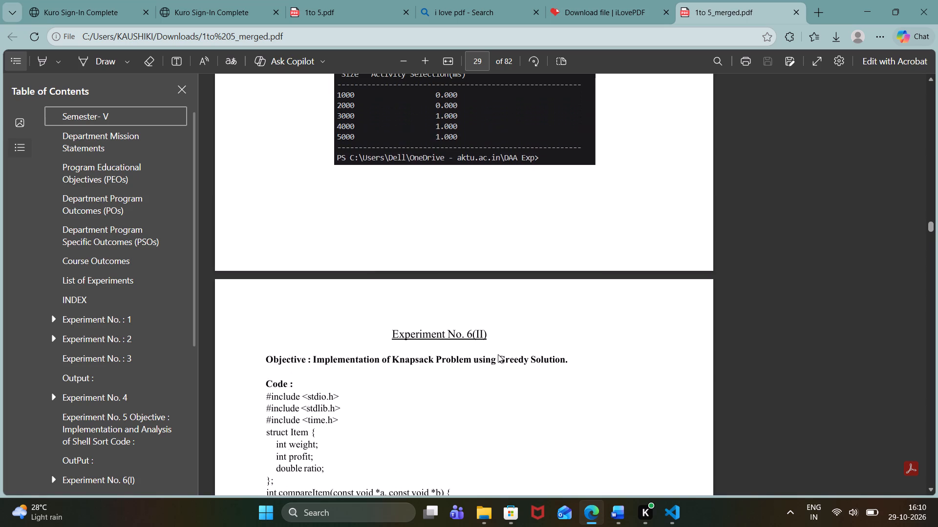
pyautogui.scroll(2, 498, 354)
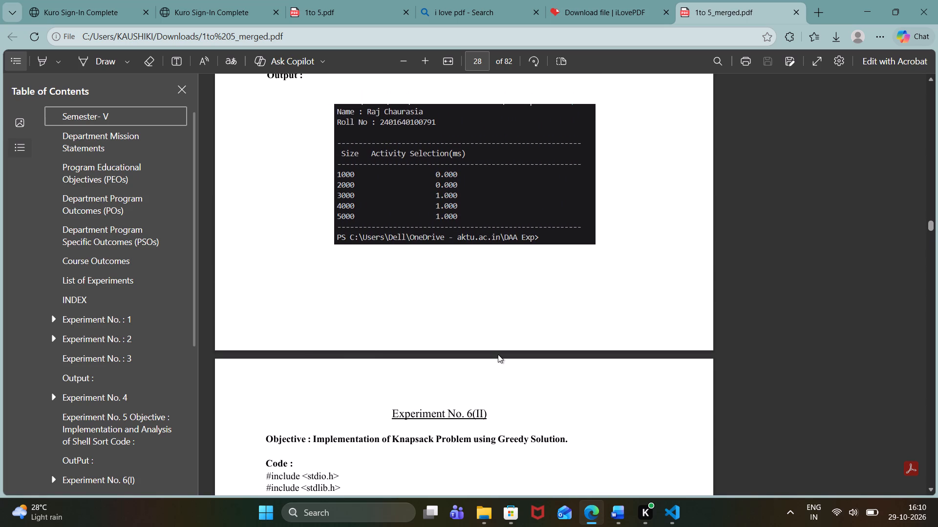
pyautogui.scroll(1, 498, 354)
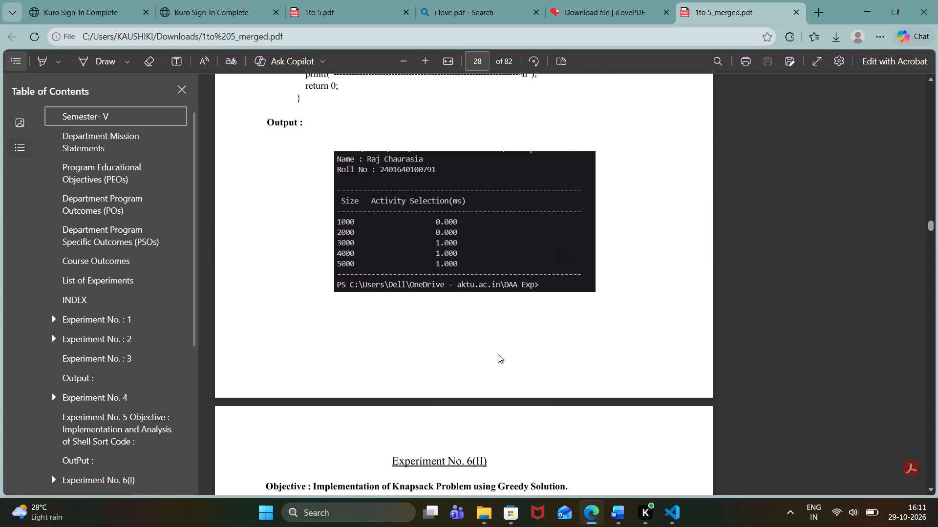
pyautogui.scroll(2, 498, 354)
# Open iLovePDF's Merge PDF tool from the search results and add 1to 5.pdf from the Documents folder.
pyautogui.click(441, 0)
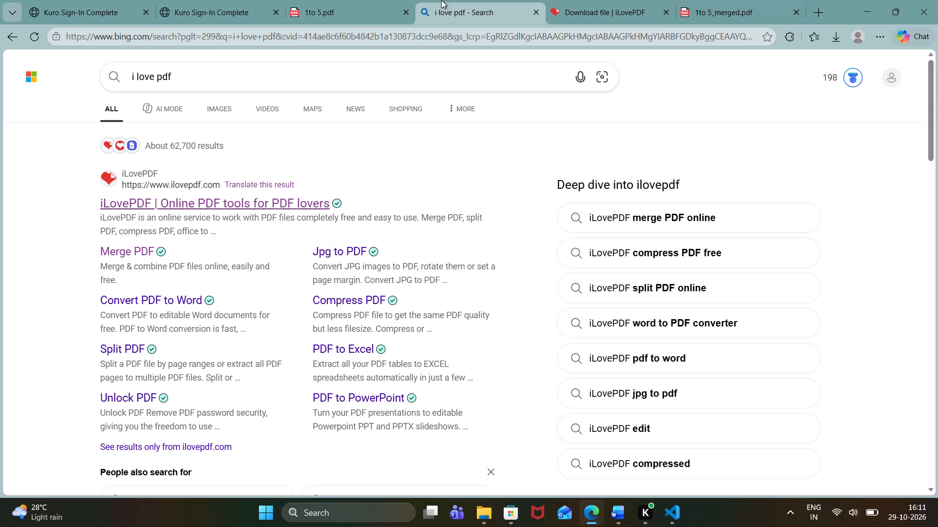
pyautogui.click(121, 256)
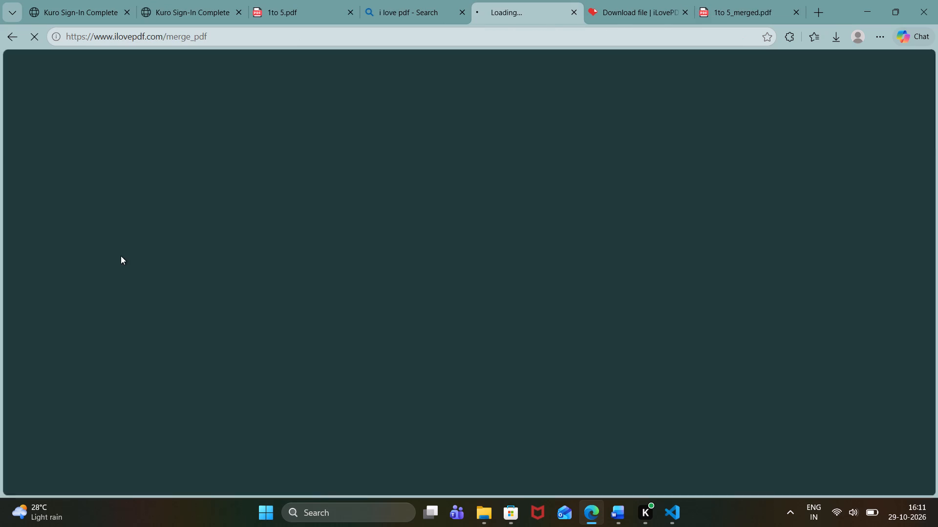
pyautogui.click(427, 211)
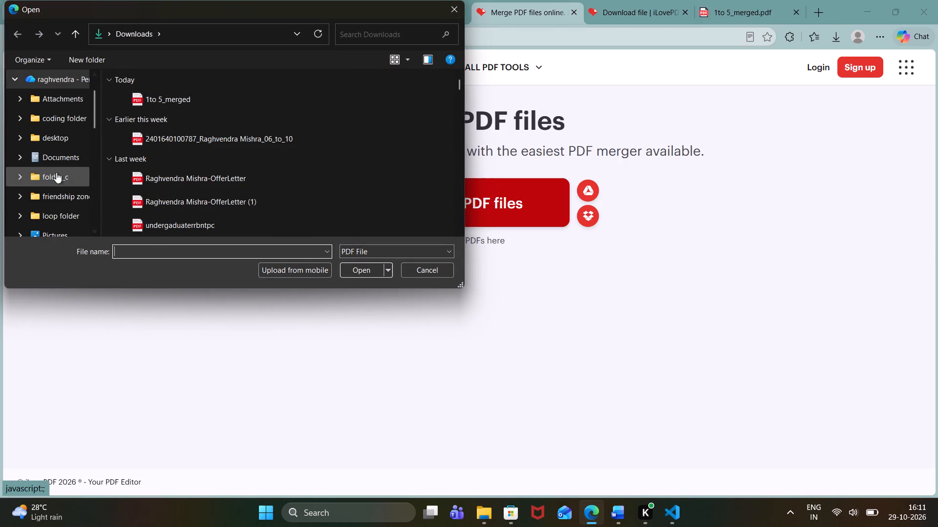
pyautogui.scroll(-1, 55, 220)
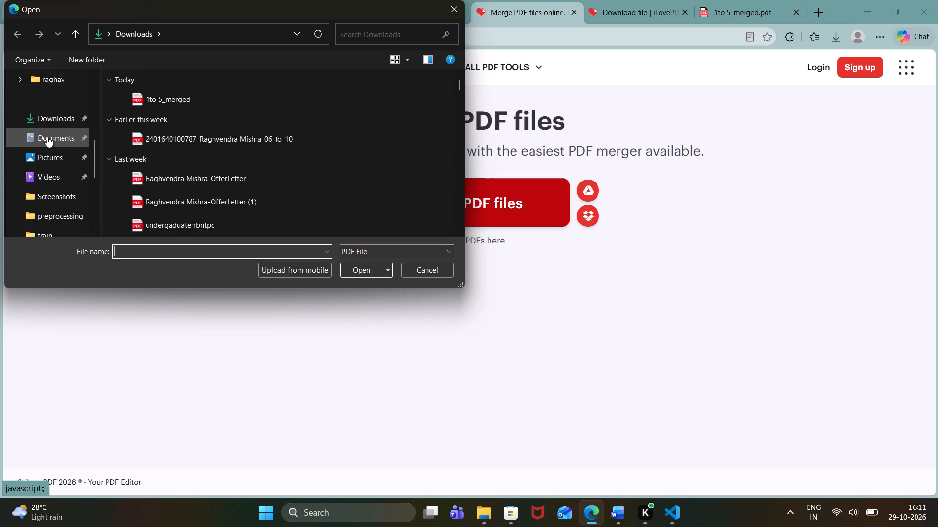
pyautogui.click(47, 137)
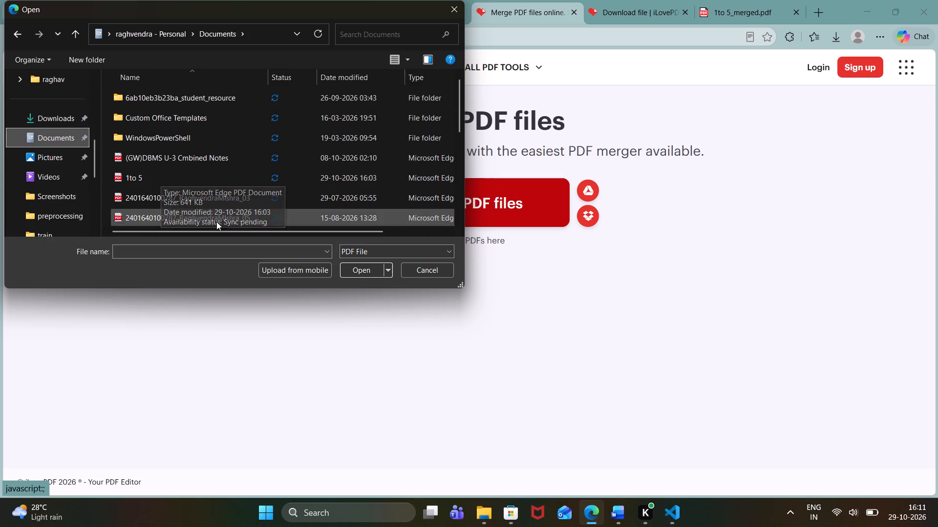
pyautogui.click(197, 175)
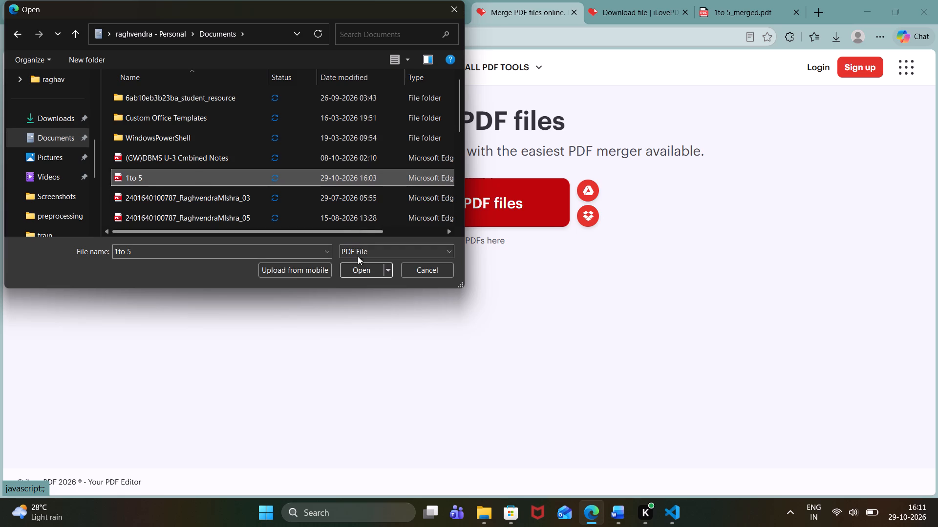
pyautogui.click(358, 266)
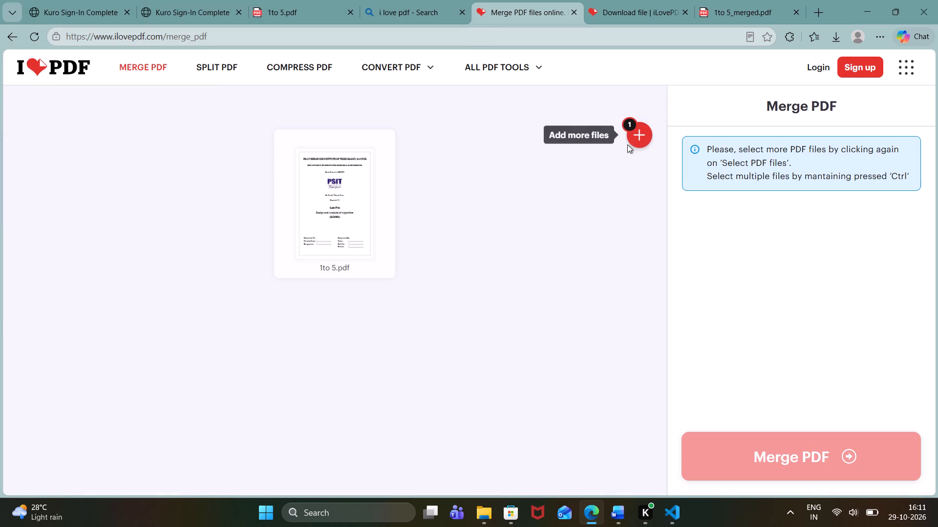
# Open the Raghvendra 06_to_10 PDF from the Downloads folder and examine its Dijkstra code, output and graph pages.
pyautogui.click(482, 507)
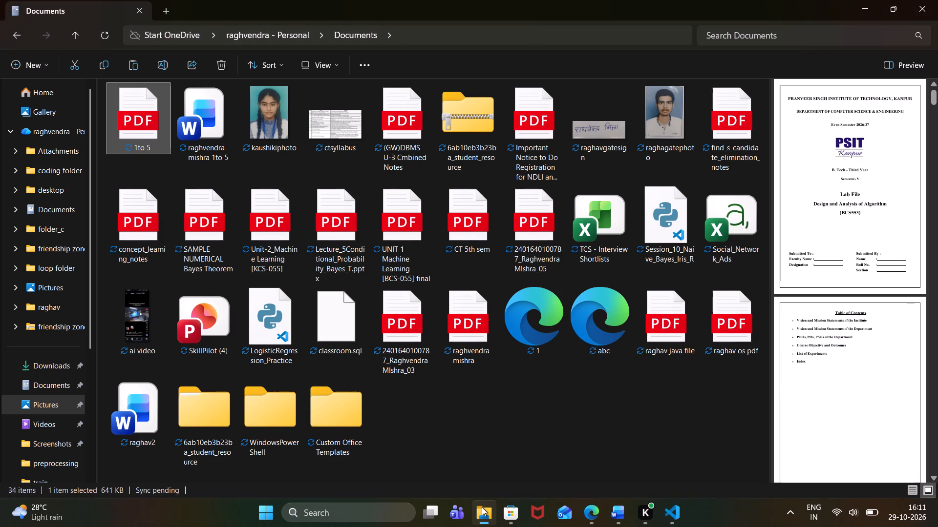
pyautogui.scroll(3, 33, 279)
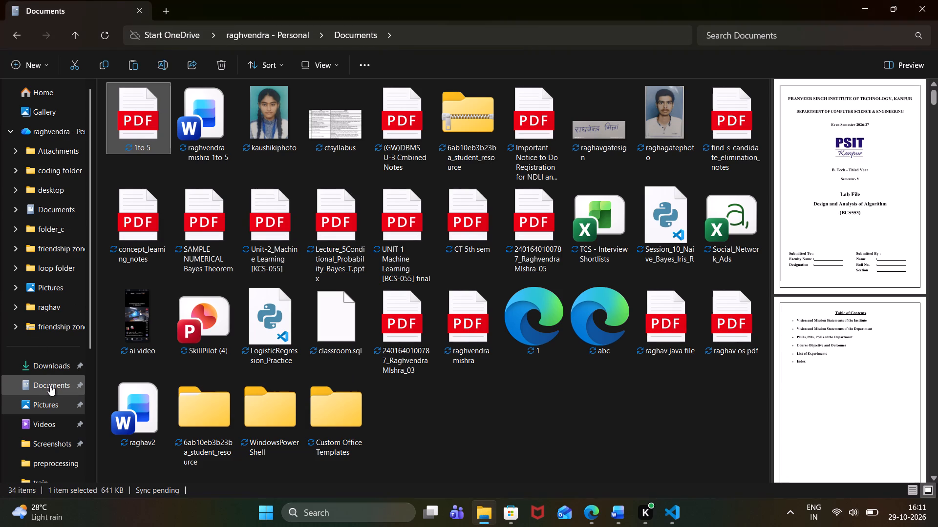
pyautogui.click(50, 369)
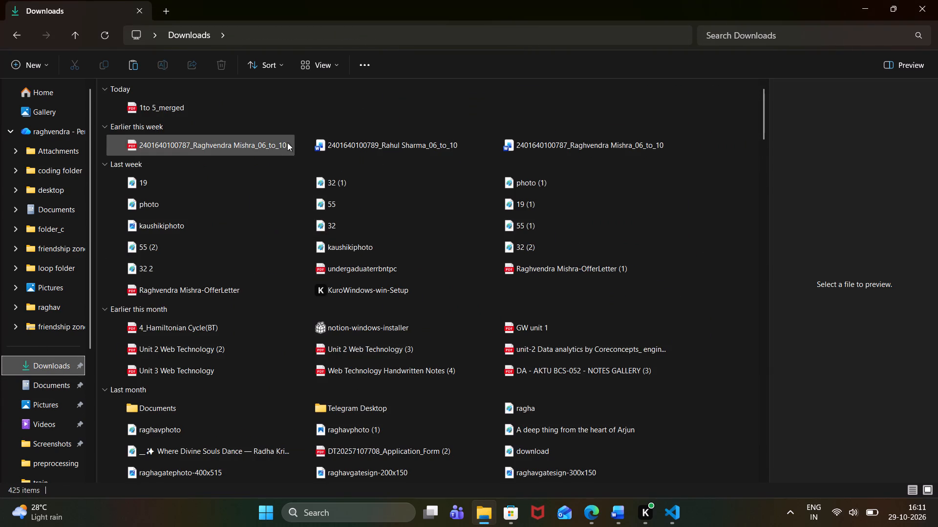
pyautogui.doubleClick(213, 148)
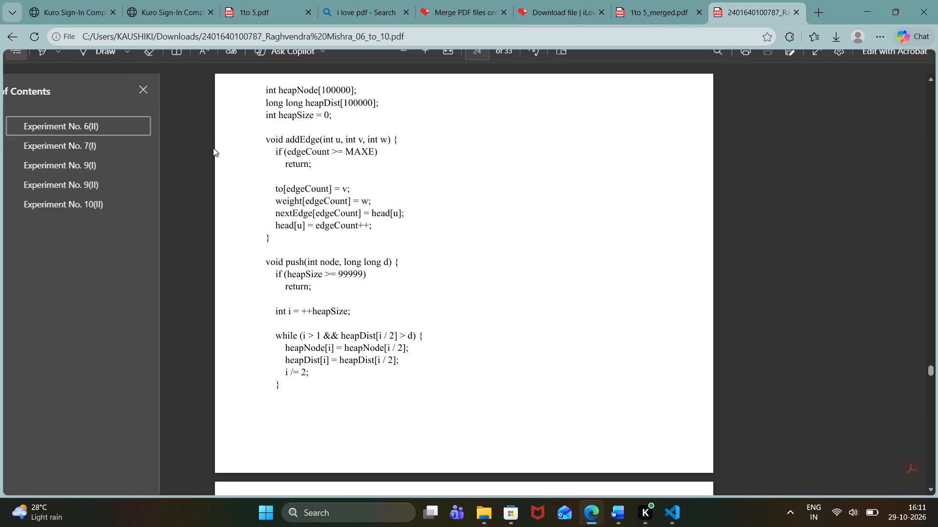
pyautogui.scroll(-10, 418, 278)
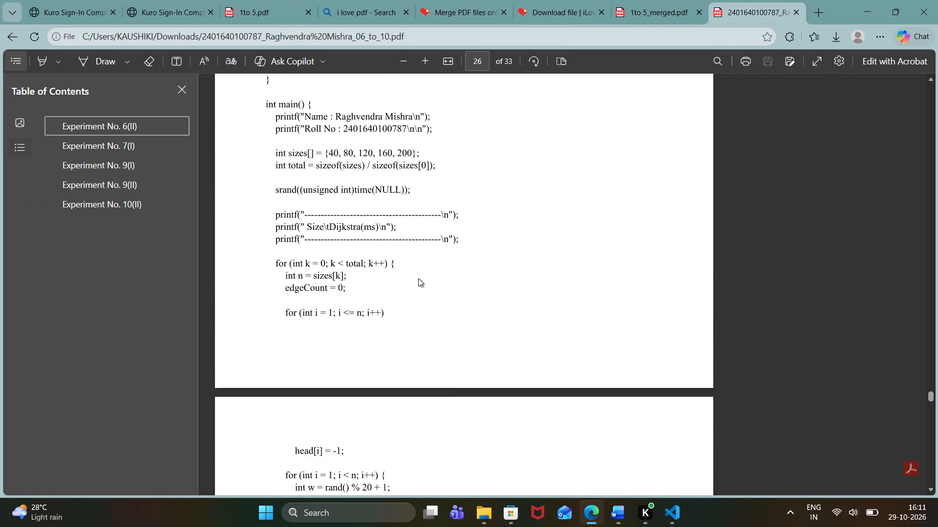
pyautogui.scroll(-3, 418, 278)
pyautogui.scroll(1, 418, 278)
pyautogui.scroll(-2, 418, 278)
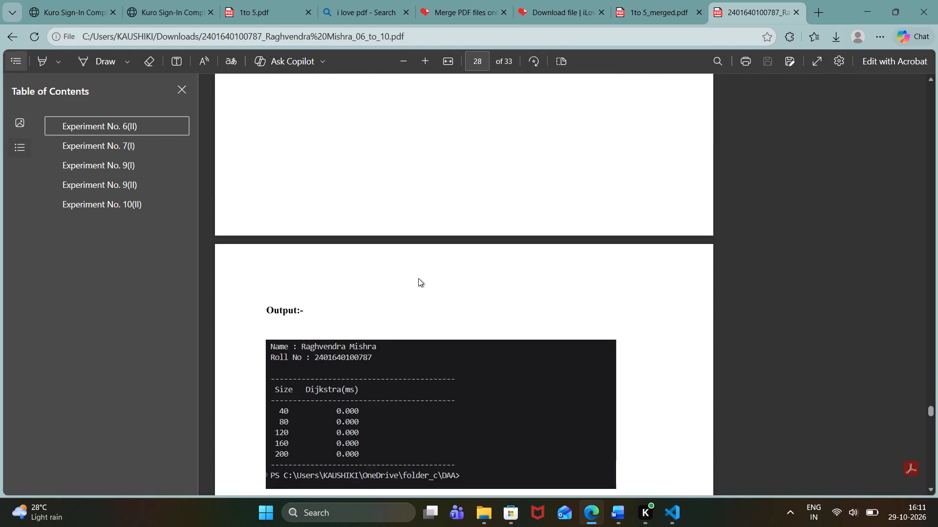
pyautogui.scroll(-2, 418, 278)
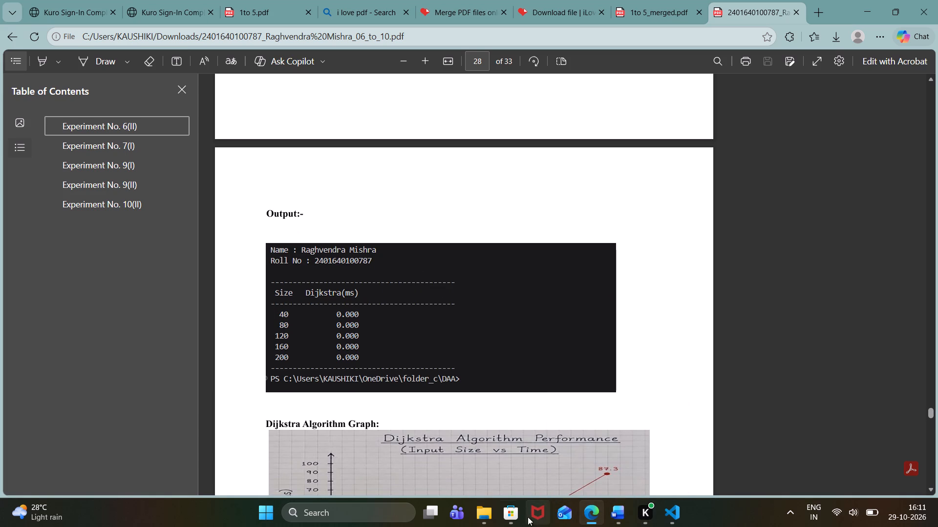
# Open the matching 06_to_10 Word document, the one with roll number ending 787, from the Downloads folder.
pyautogui.click(489, 514)
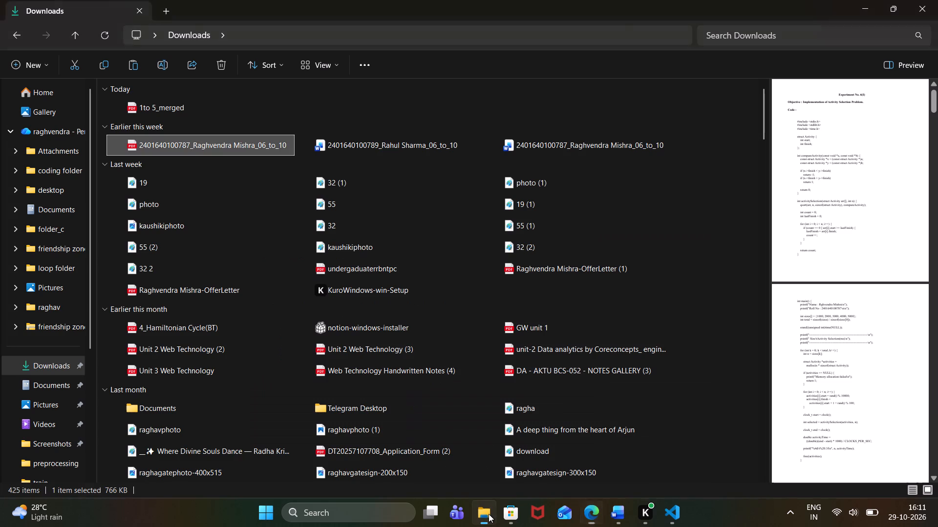
pyautogui.doubleClick(554, 146)
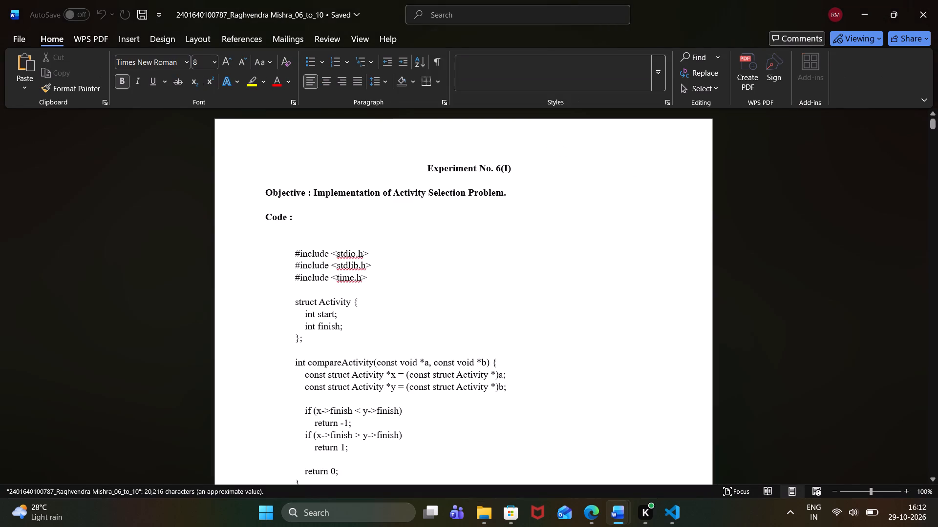
# Examine the Word document's Activity Selection output and graph in Experiment No. 6(I) and the following Knapsack code.
pyautogui.scroll(-9, 516, 313)
pyautogui.scroll(4, 516, 313)
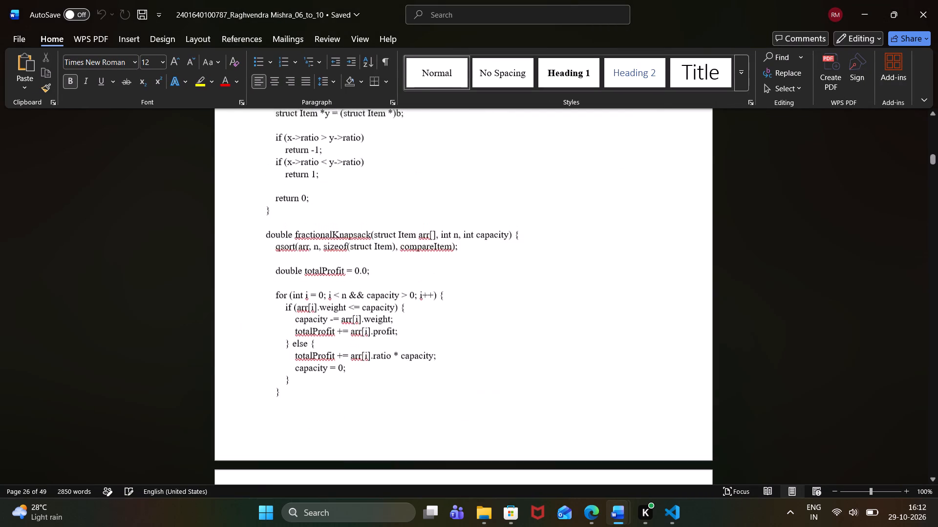
pyautogui.scroll(4, 516, 313)
pyautogui.scroll(-1, 516, 313)
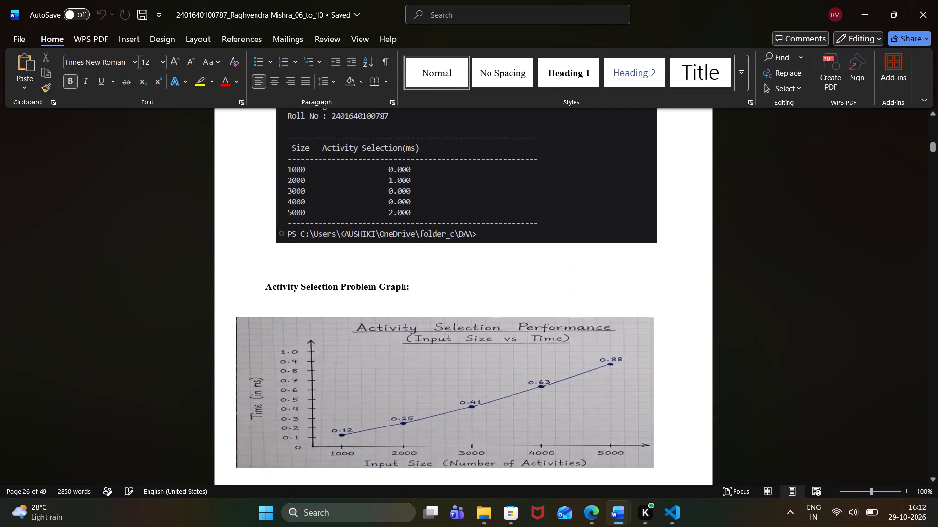
pyautogui.scroll(1, 516, 313)
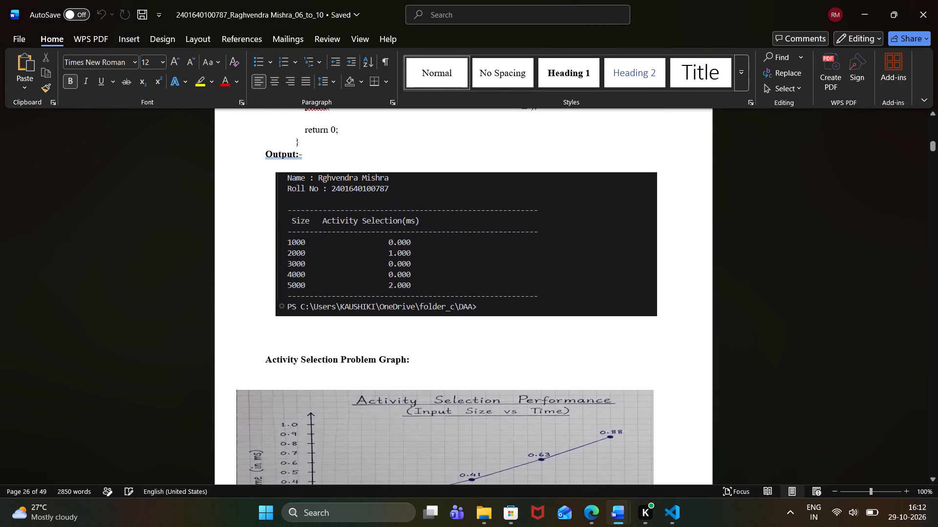
pyautogui.rightClick(485, 405)
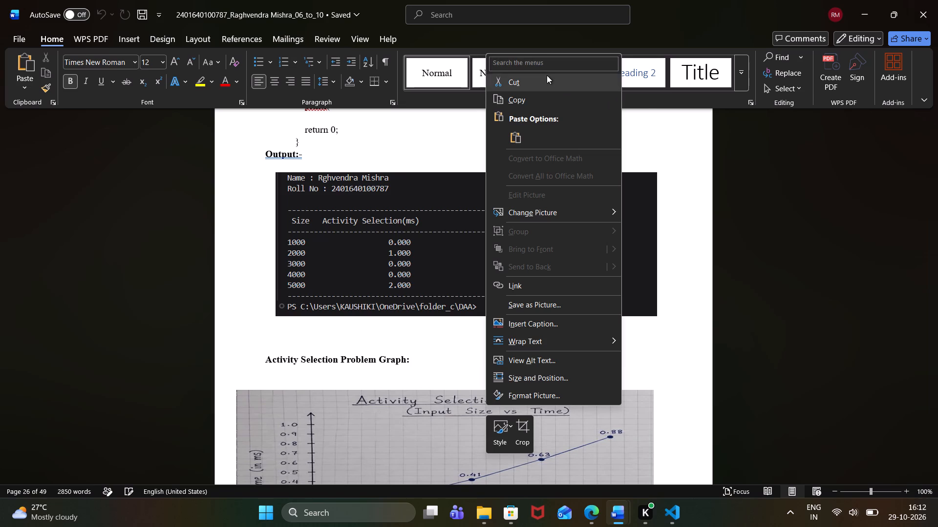
# Cut the hand-drawn Activity Selection graph and delete its "Activity Selection Problem Graph:" heading in Experiment No. 6(I).
pyautogui.click(547, 75)
pyautogui.scroll(-2, 480, 219)
pyautogui.scroll(1, 480, 219)
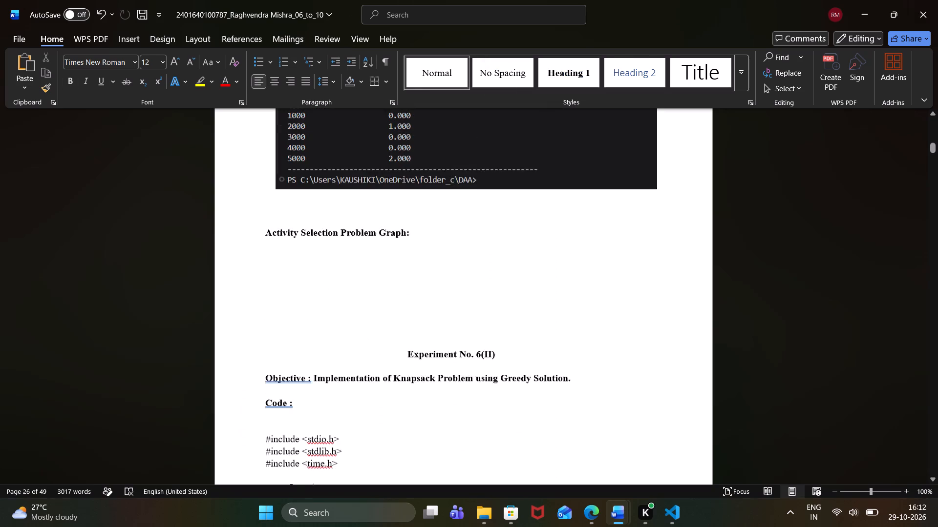
pyautogui.click(416, 252)
pyautogui.moveTo(416, 252); pyautogui.dragTo(263, 243)
pyautogui.press('BackSpace')
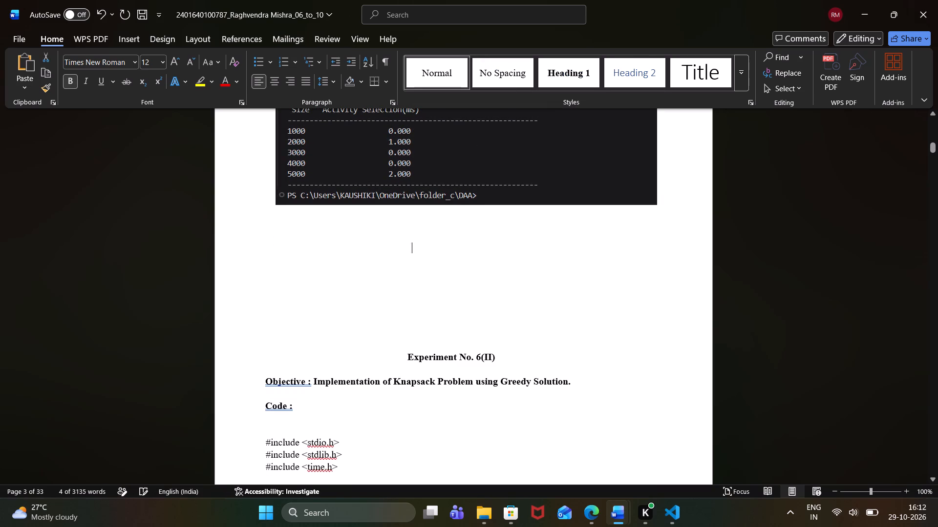
# Insert blank lines above the Experiment No. 6(II) heading until it starts on a new page.
pyautogui.scroll(-1, 383, 279)
pyautogui.scroll(1, 383, 279)
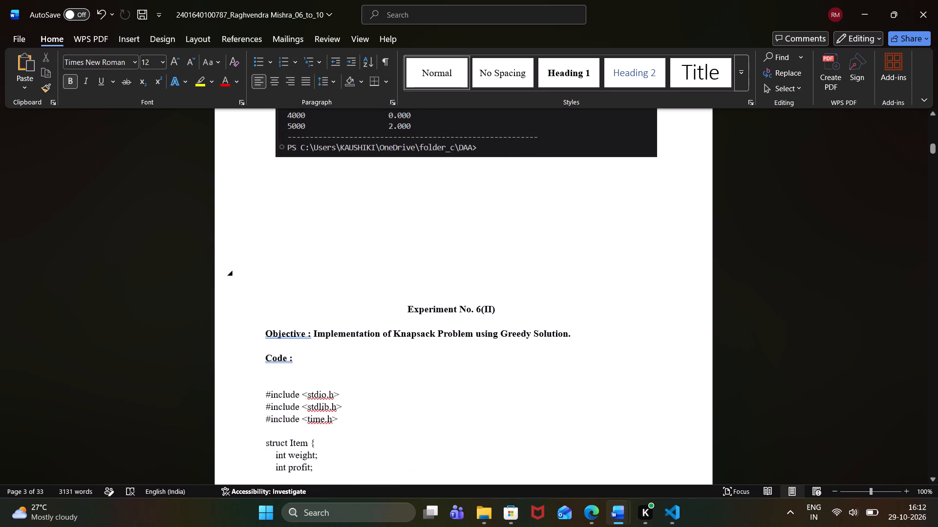
pyautogui.click(401, 357)
pyautogui.press('Return')
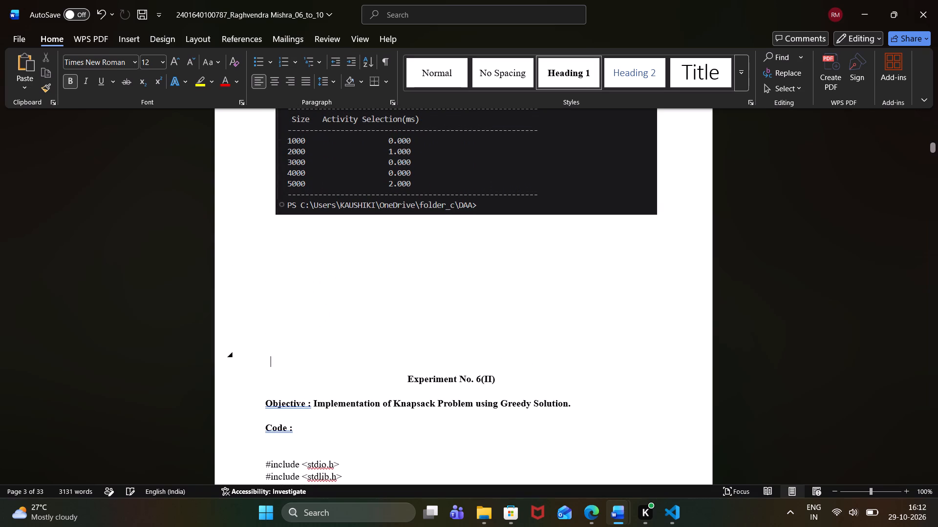
pyautogui.press('Return')
pyautogui.press('Return')
pyautogui.press('Return')
pyautogui.press('Return')
pyautogui.press('Return')
pyautogui.press('Return')
pyautogui.press('Return')
pyautogui.press('Return')
pyautogui.press('Return')
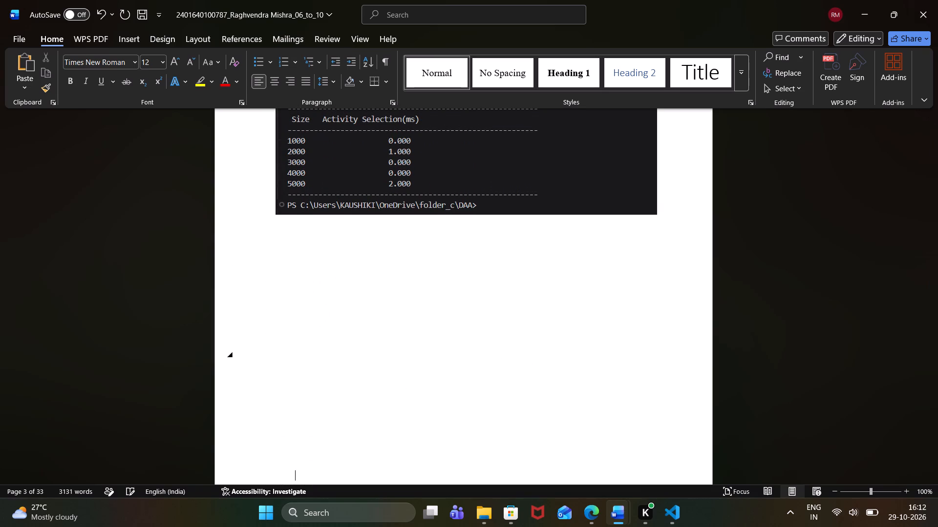
pyautogui.press('Return')
pyautogui.scroll(-3, 401, 357)
pyautogui.press('Return')
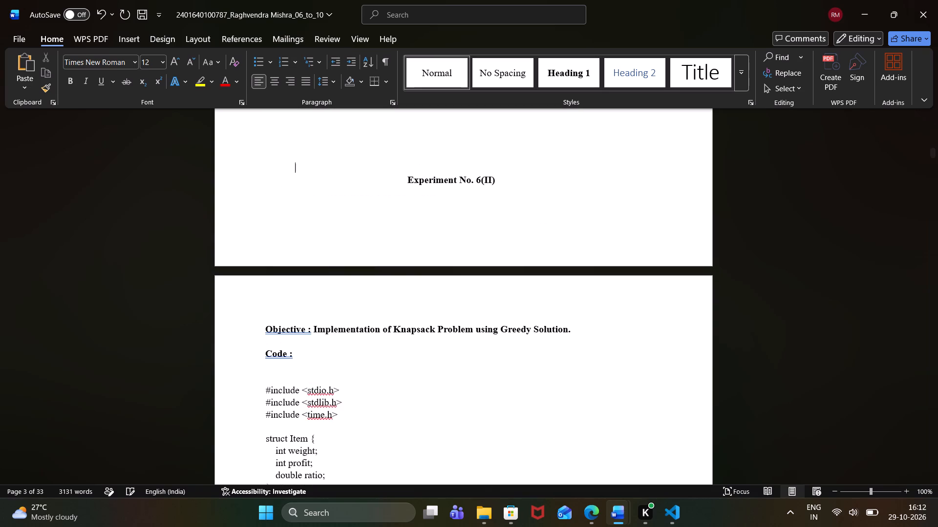
pyautogui.press('Return')
pyautogui.press('Return')
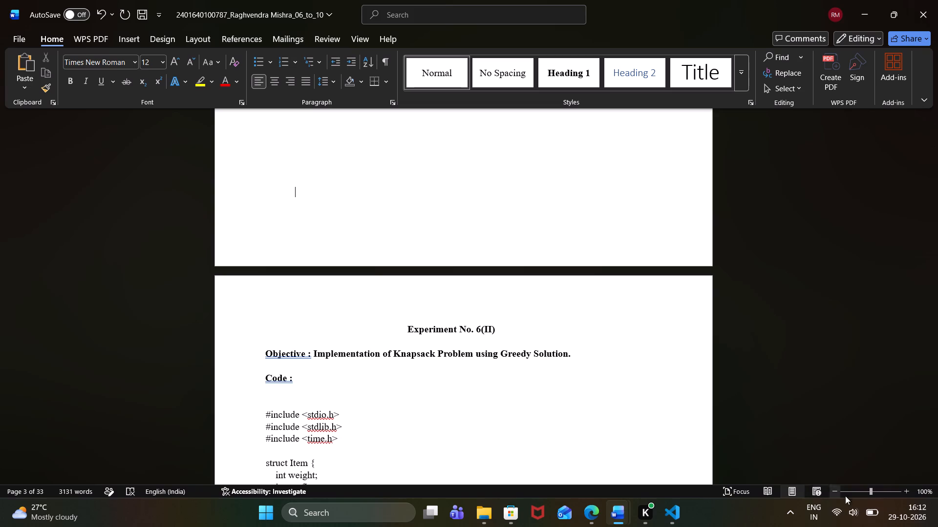
# Turn off Bluetooth in the Windows quick settings.
pyautogui.click(855, 504)
pyautogui.click(813, 291)
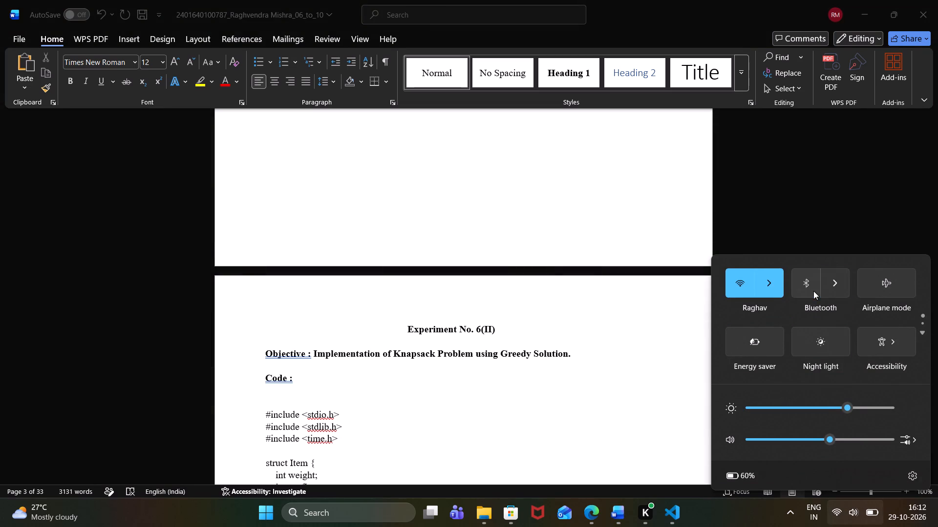
# Cut the hand-drawn Fractional Knapsack Performance graph beneath the "Knapsack Problem using Greedy Solution Graph:" heading in the Word document.
pyautogui.scroll(-5, 501, 333)
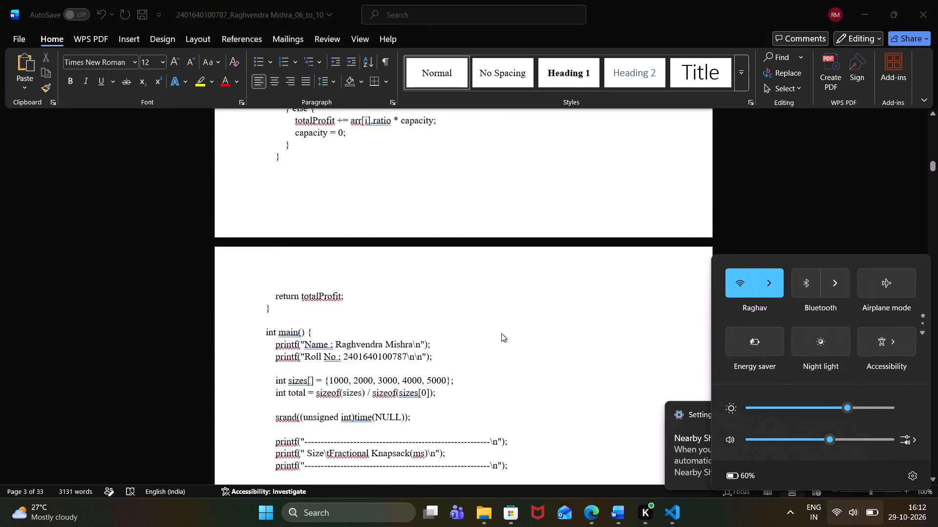
pyautogui.scroll(-3, 501, 333)
pyautogui.scroll(2, 501, 333)
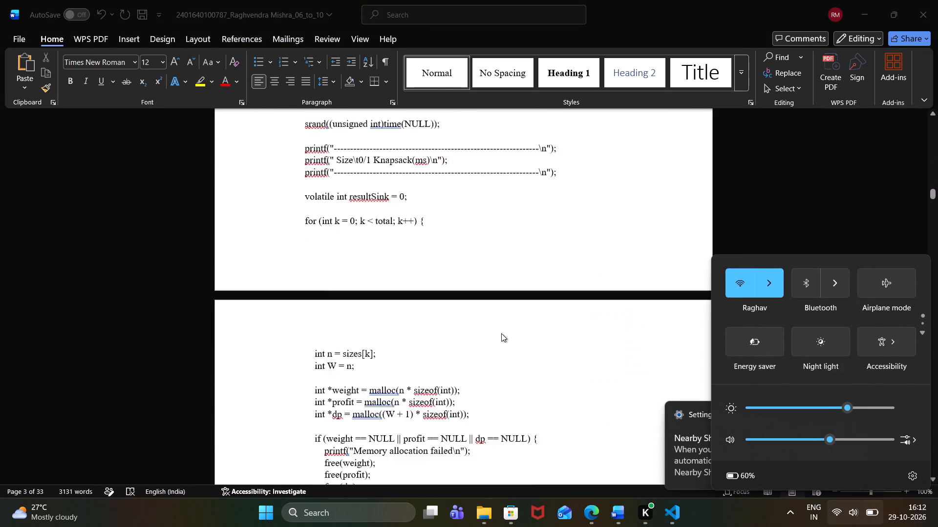
pyautogui.scroll(3, 501, 333)
pyautogui.scroll(-1, 501, 333)
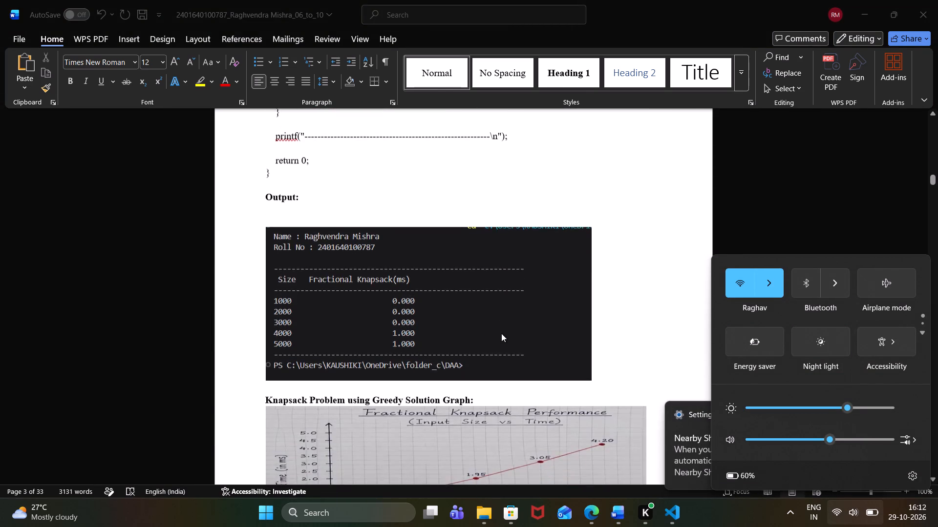
pyautogui.scroll(-1, 501, 333)
pyautogui.click(471, 422)
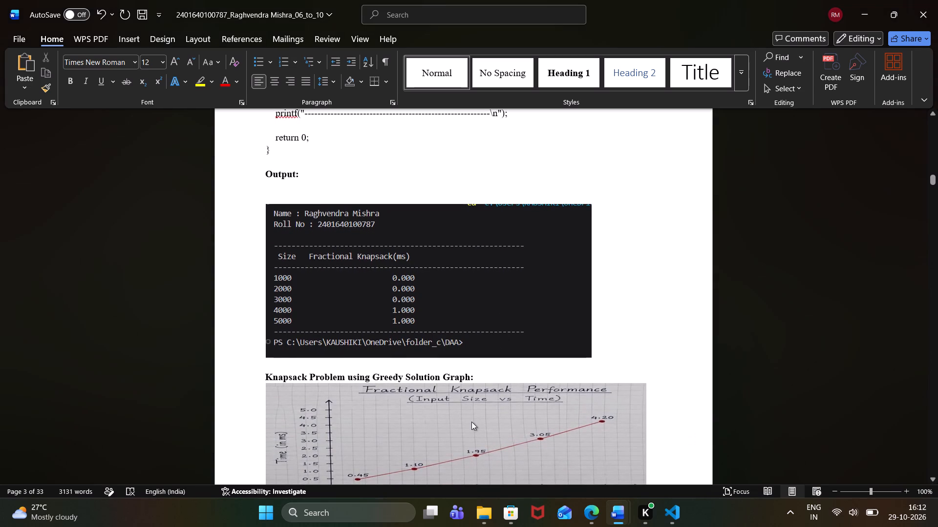
pyautogui.scroll(-1, 471, 422)
pyautogui.click(466, 392)
pyautogui.rightClick(466, 392)
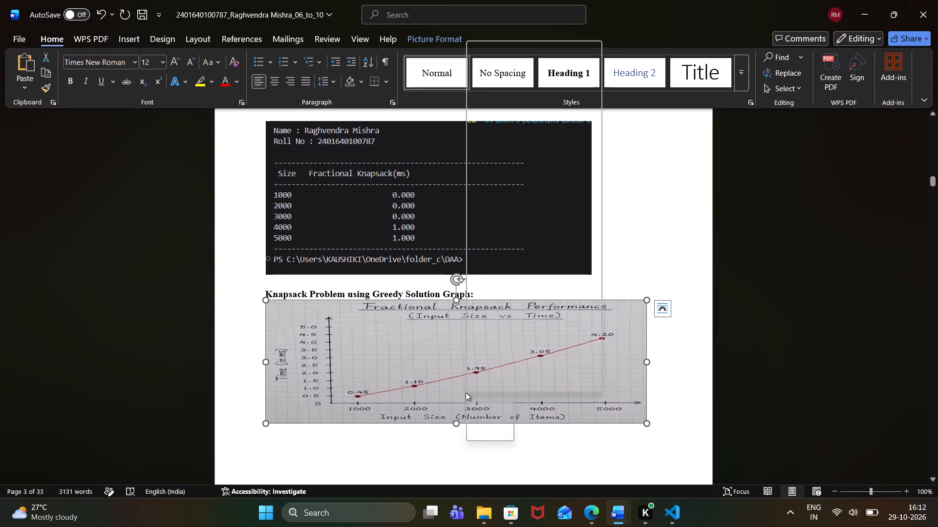
pyautogui.click(549, 69)
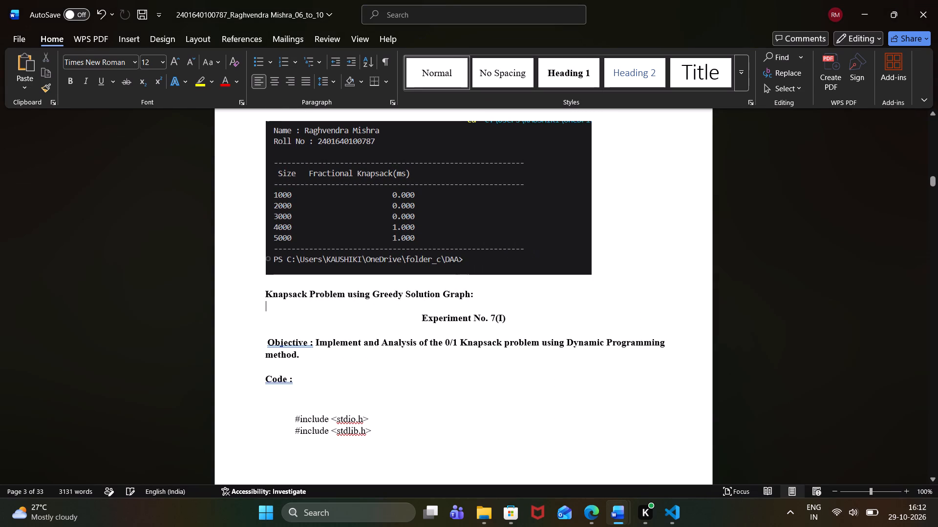
# Delete the caption "Knapsack Problem using Greedy Solution Graph:" below the Fractional Knapsack output screenshot.
pyautogui.click(490, 300)
pyautogui.press('BackSpace')
pyautogui.press('BackSpace')
pyautogui.press('BackSpace')
pyautogui.press('BackSpace')
pyautogui.press('BackSpace')
pyautogui.press('BackSpace')
pyautogui.press('BackSpace')
pyautogui.press('BackSpace')
pyautogui.press('BackSpace')
pyautogui.press('BackSpace')
pyautogui.press('BackSpace')
pyautogui.press('BackSpace')
pyautogui.press('BackSpace')
pyautogui.press('BackSpace')
pyautogui.press('BackSpace')
pyautogui.press('BackSpace')
pyautogui.press('BackSpace')
pyautogui.press('BackSpace')
pyautogui.press('BackSpace')
pyautogui.press('BackSpace')
pyautogui.press('BackSpace')
pyautogui.press('BackSpace')
pyautogui.press('BackSpace')
pyautogui.press('BackSpace')
pyautogui.press('BackSpace')
pyautogui.press('BackSpace')
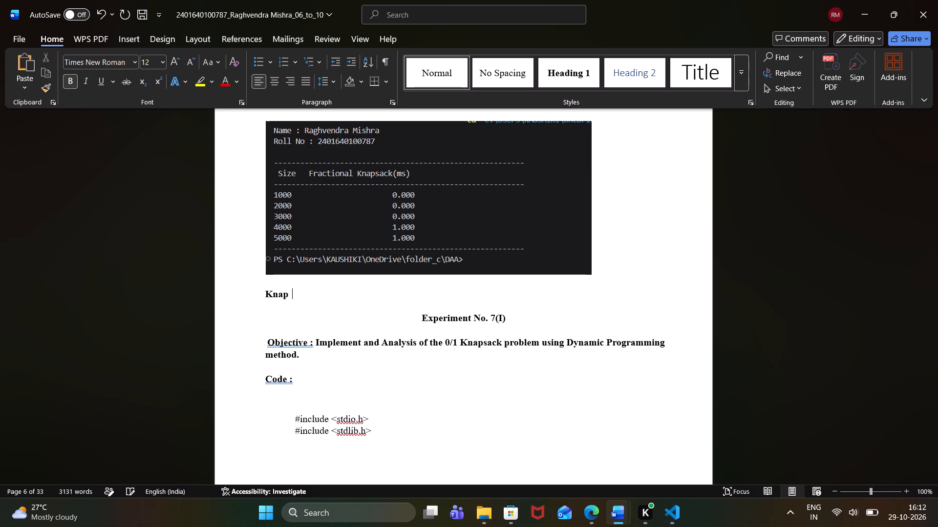
pyautogui.press('BackSpace')
pyautogui.press('BackSpace')
pyautogui.press('BackSpace')
pyautogui.press('BackSpace')
# Insert blank lines before the "Experiment No. 7(I)" heading to move it onto the page after the Fractional Knapsack output.
pyautogui.click(406, 315)
pyautogui.press('Return')
pyautogui.press('Return')
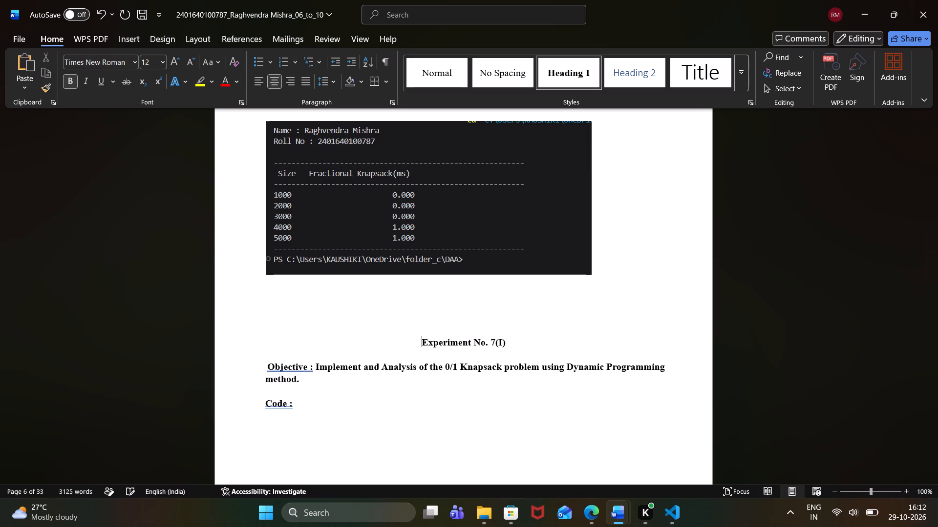
pyautogui.press('Return')
pyautogui.press('Return')
pyautogui.press('Return')
pyautogui.press('Return')
pyautogui.press('Return')
pyautogui.press('Return')
pyautogui.press('Return')
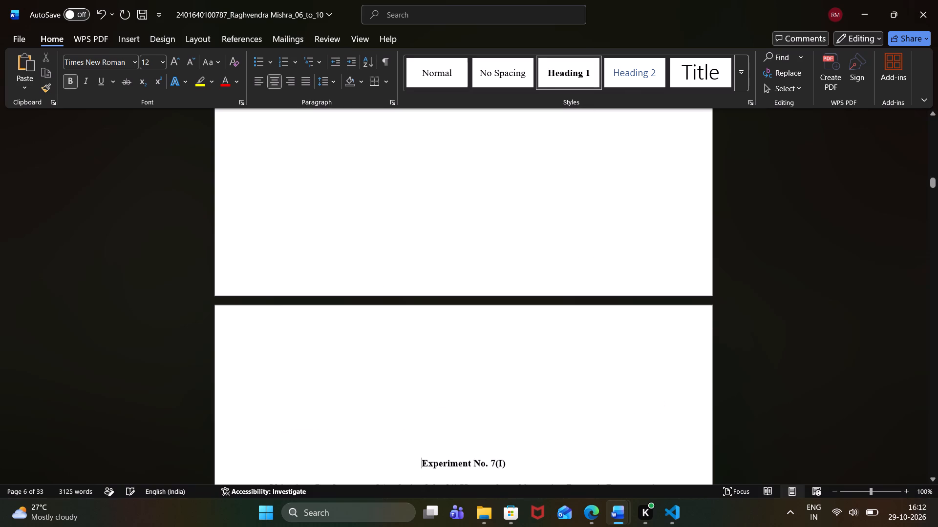
pyautogui.scroll(-1, 406, 315)
pyautogui.press('BackSpace')
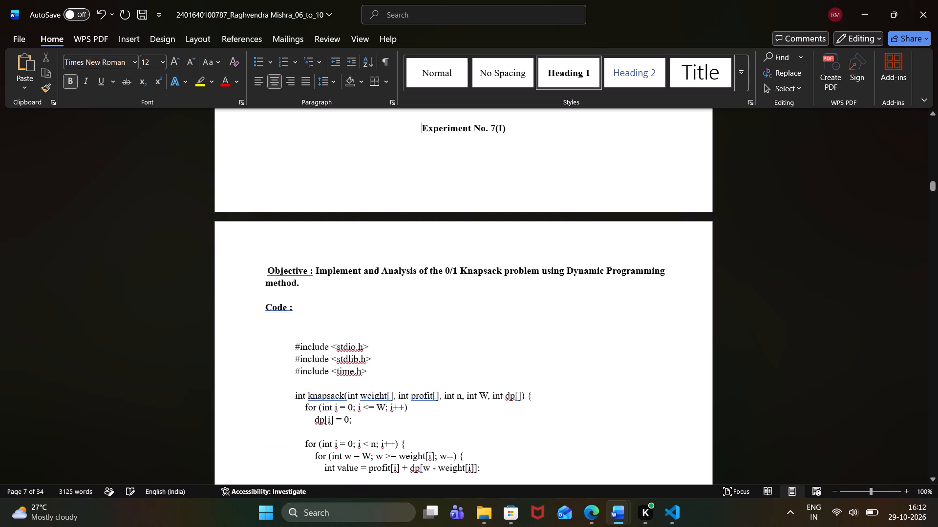
pyautogui.scroll(1, 406, 315)
pyautogui.click(411, 133)
pyautogui.press('Return')
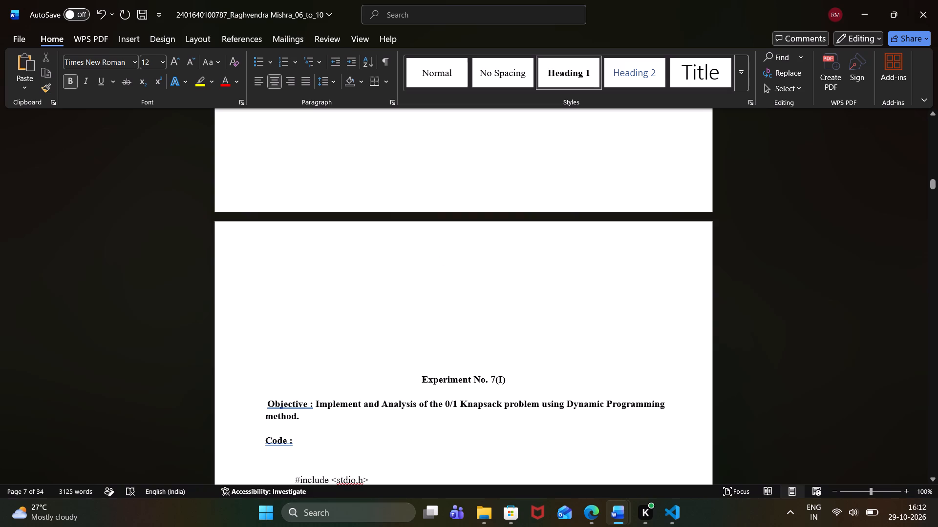
pyautogui.press('BackSpace')
pyautogui.press('Return')
# Remove the surplus blank lines above "Experiment No. 7(I)" and adjust the spacing so the heading starts at the top of its page.
pyautogui.click(387, 366)
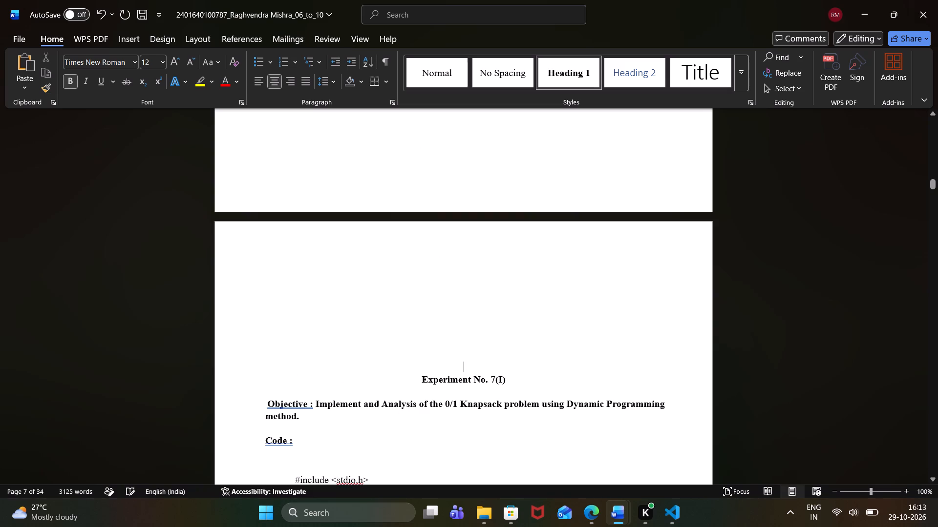
pyautogui.click(372, 360)
pyautogui.click(446, 345)
pyautogui.moveTo(446, 345); pyautogui.dragTo(289, 299)
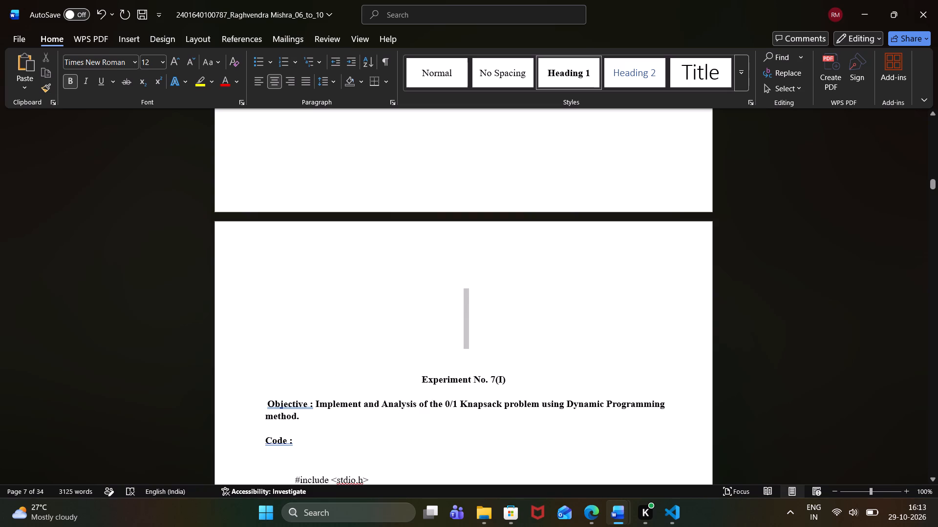
pyautogui.moveTo(289, 299); pyautogui.dragTo(262, 295)
pyautogui.press('BackSpace')
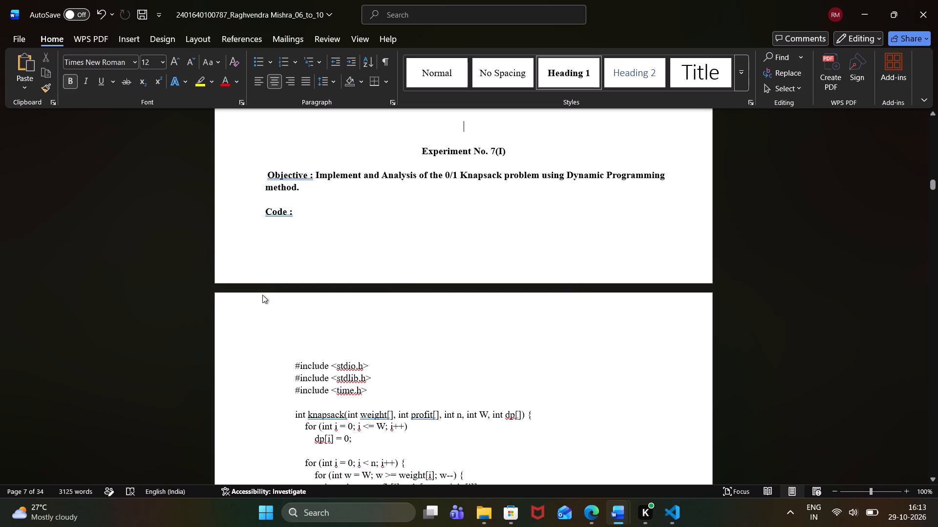
pyautogui.press('Return')
pyautogui.press('Return')
pyautogui.press('Return')
pyautogui.press('Return')
pyautogui.press('Return')
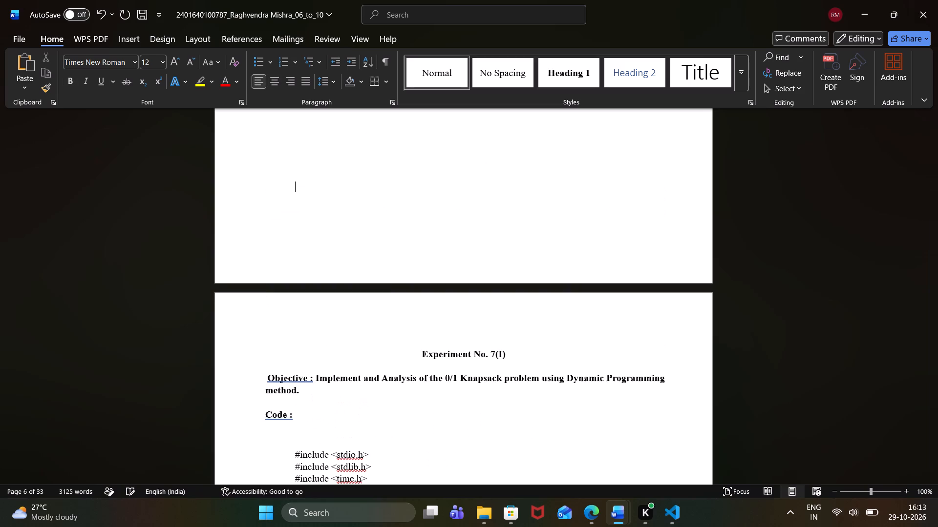
pyautogui.click(316, 360)
# Cut the 0/1 Knapsack performance graph and delete its caption "0/1 Knapsack problem using Dynamic Programming Graph:".
pyautogui.scroll(-2, 316, 360)
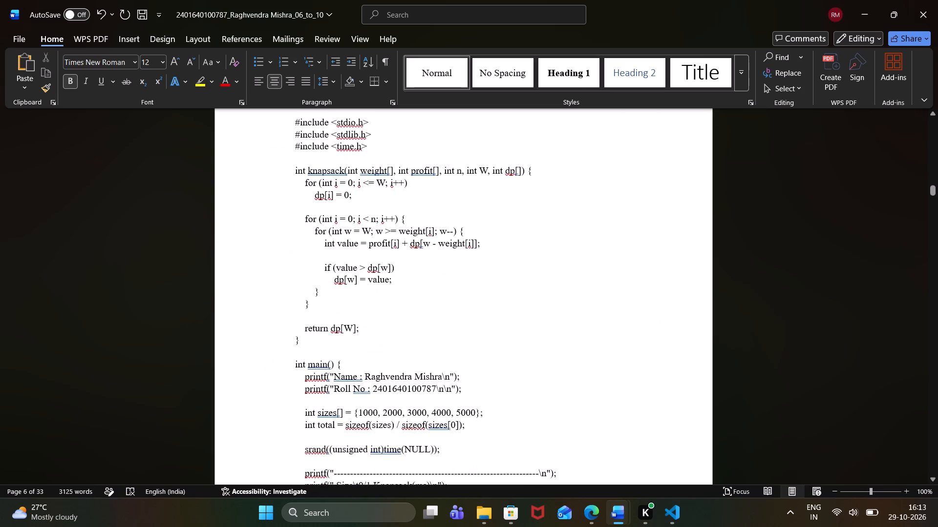
pyautogui.scroll(1, 316, 360)
pyautogui.scroll(-4, 316, 360)
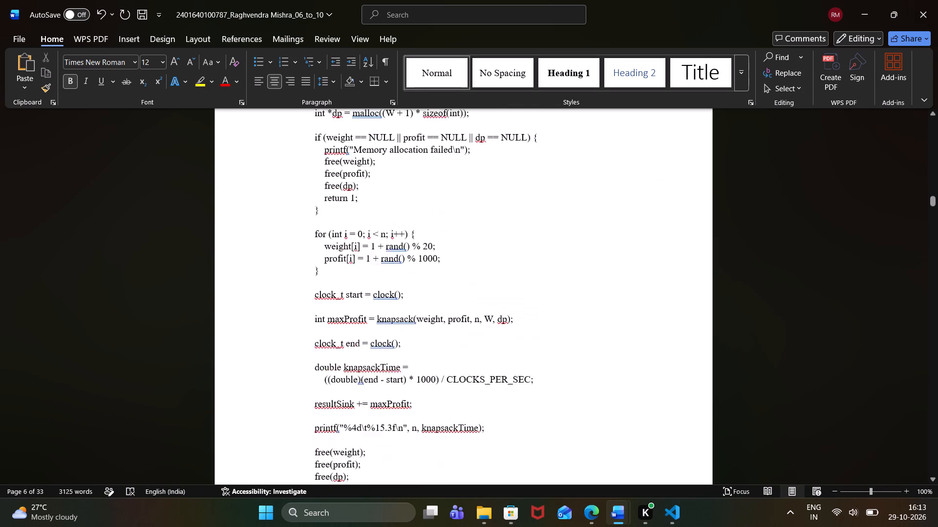
pyautogui.scroll(-3, 316, 360)
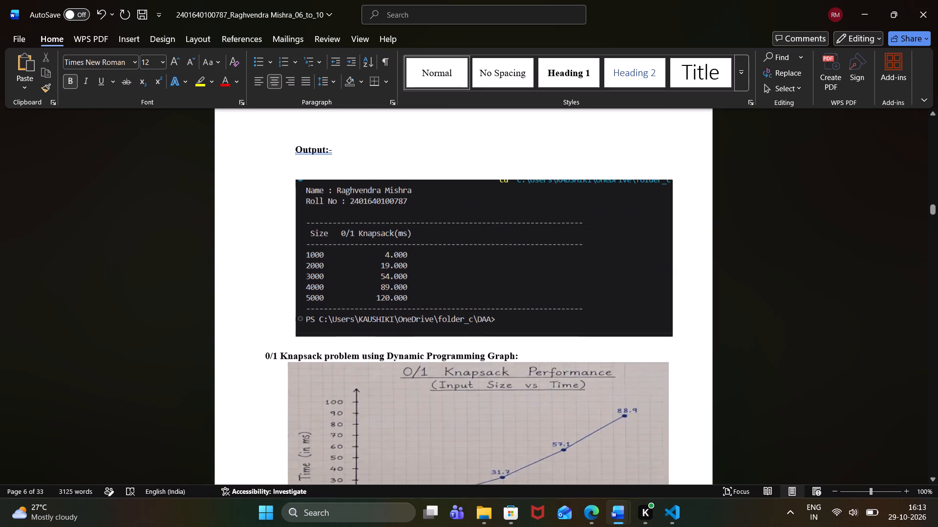
pyautogui.scroll(-1, 316, 360)
pyautogui.click(361, 370)
pyautogui.rightClick(361, 370)
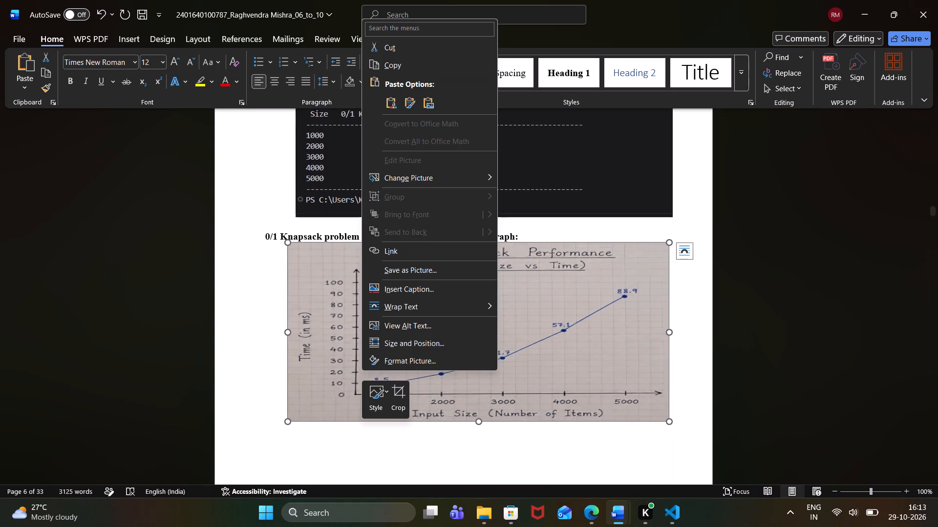
pyautogui.click(384, 47)
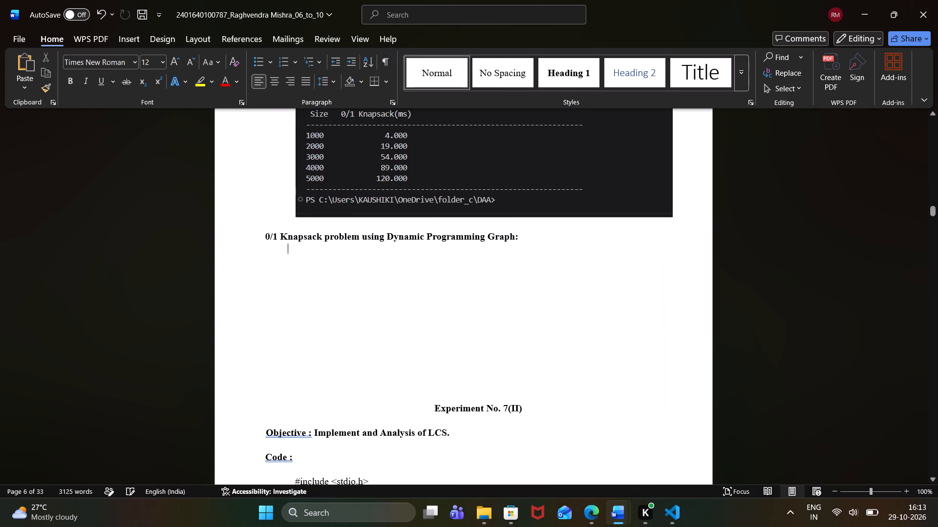
pyautogui.moveTo(529, 238); pyautogui.dragTo(262, 233)
pyautogui.press('BackSpace')
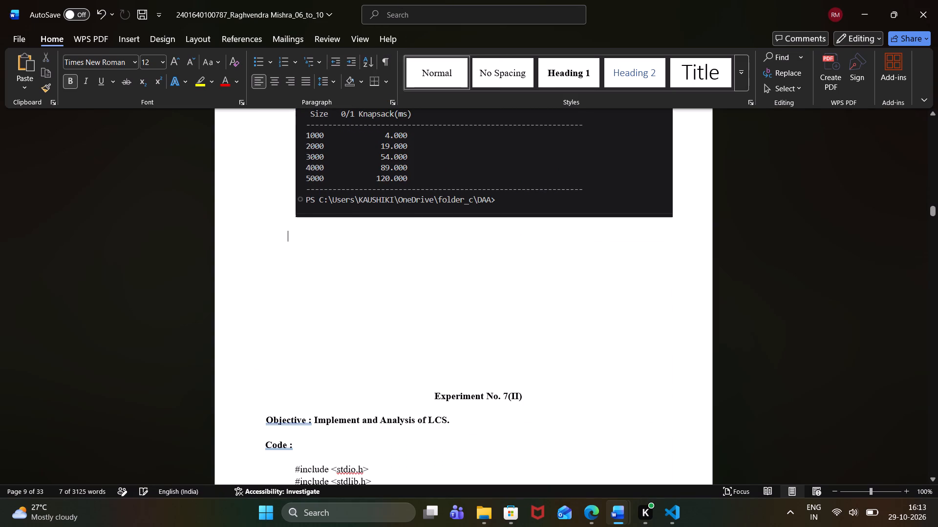
# Insert blank lines before the "Experiment No. 7(II)" heading so it starts at the top of a new page.
pyautogui.click(421, 400)
pyautogui.press('Return')
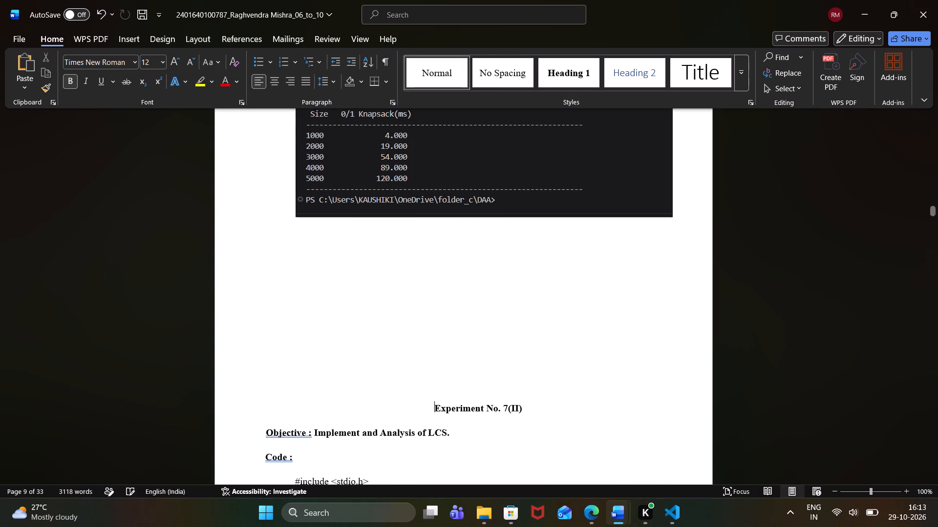
pyautogui.press('Return')
pyautogui.press('Return')
pyautogui.press('Return')
pyautogui.press('Return')
pyautogui.press('Return')
pyautogui.press('Return')
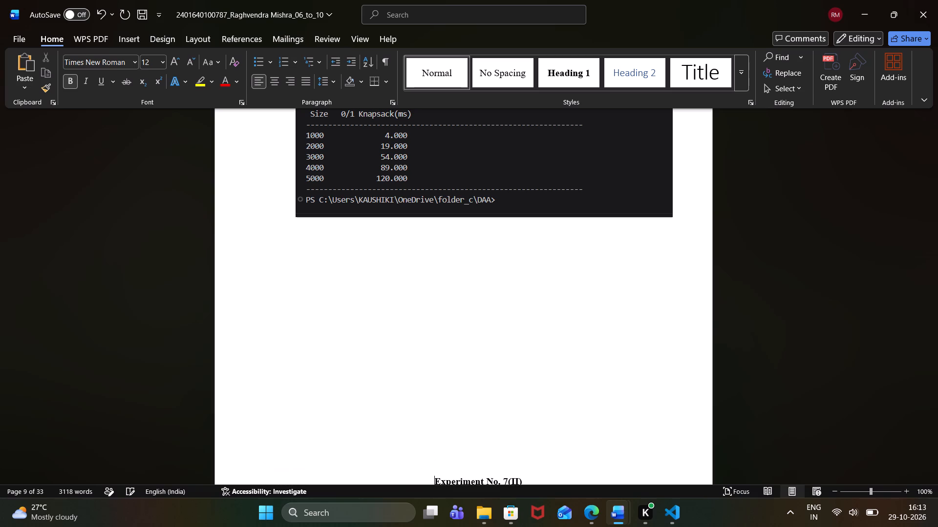
pyautogui.press('Return')
pyautogui.press('Return')
pyautogui.press('Return')
pyautogui.press('Return')
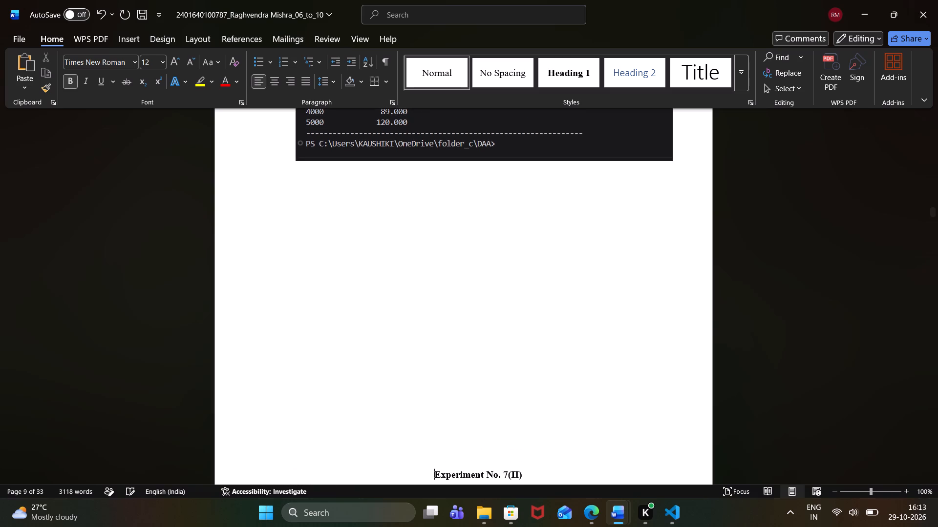
pyautogui.press('Return')
pyautogui.press('Return')
pyautogui.press('Return')
pyautogui.press('Return')
# Cut the LCS performance graph picture below the LCS output screenshot in Experiment No. 7(II).
pyautogui.scroll(-1, 421, 400)
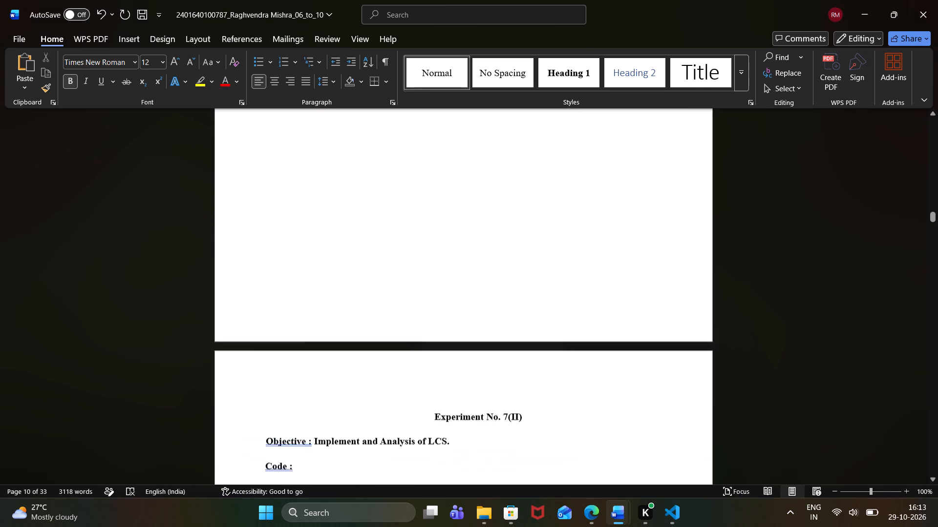
pyautogui.scroll(-5, 421, 400)
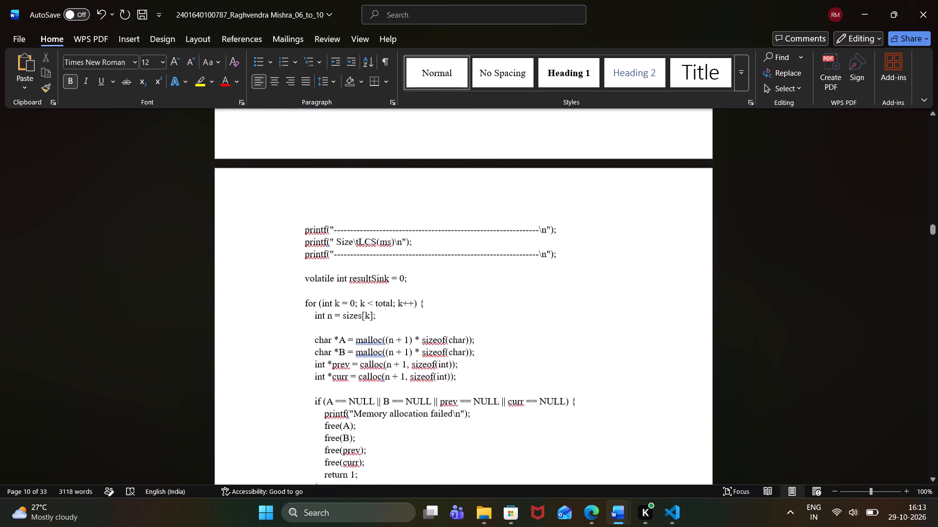
pyautogui.scroll(-4, 421, 400)
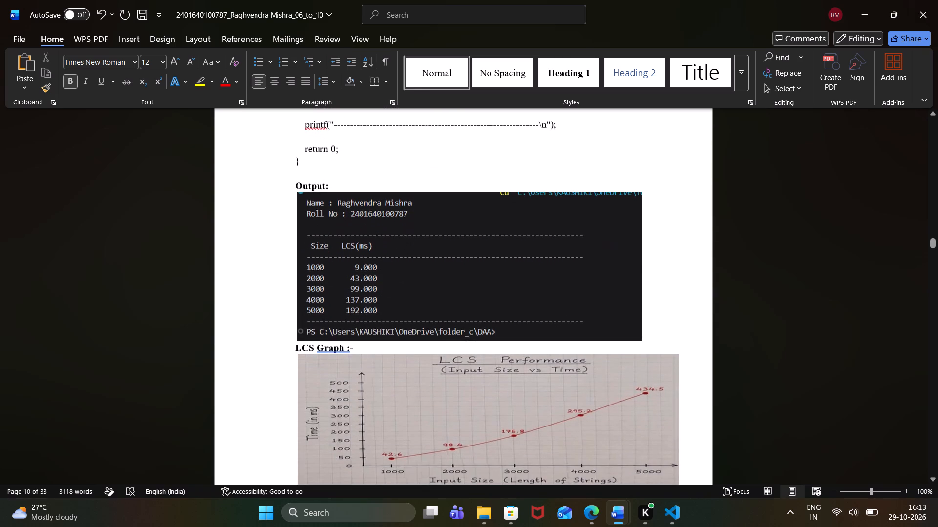
pyautogui.click(382, 459)
pyautogui.rightClick(382, 459)
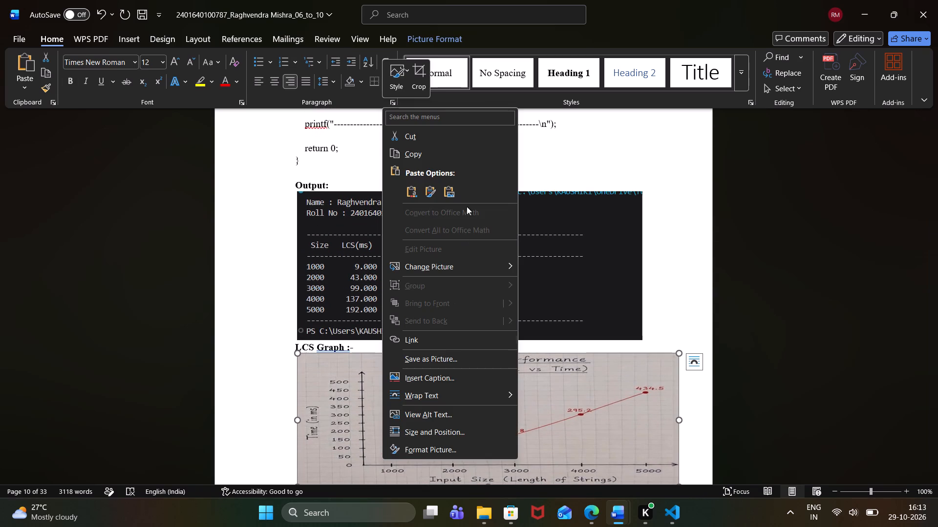
pyautogui.click(414, 142)
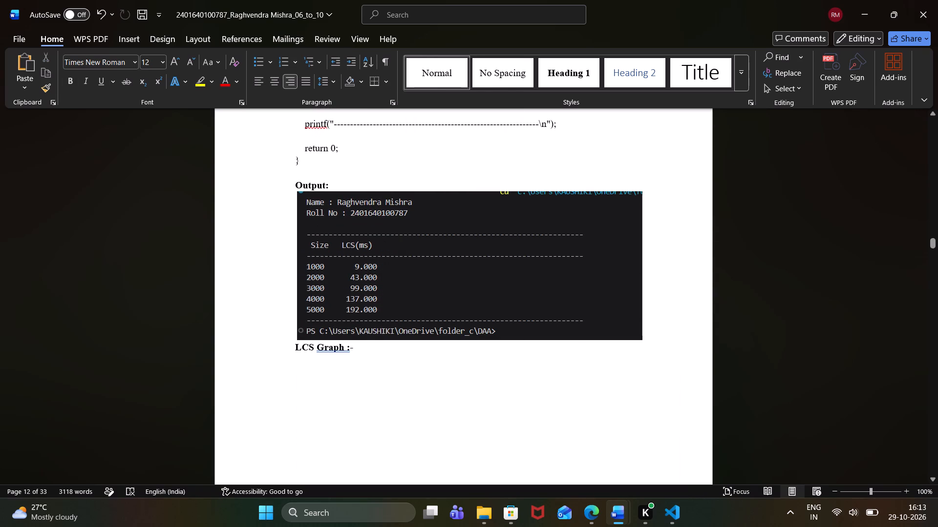
# Delete the caption "LCS Graph :-" below the LCS output screenshot.
pyautogui.click(369, 350)
pyautogui.press('BackSpace')
pyautogui.press('BackSpace')
pyautogui.press('BackSpace')
pyautogui.press('BackSpace')
pyautogui.press('BackSpace')
pyautogui.press('BackSpace')
pyautogui.press('BackSpace')
pyautogui.press('BackSpace')
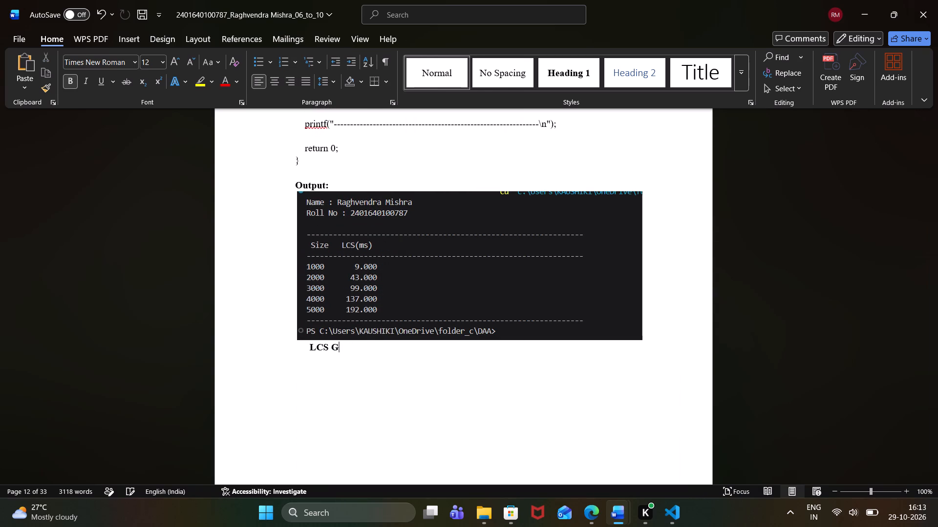
pyautogui.press('BackSpace')
pyautogui.press('BackSpace')
pyautogui.press('BackSpace')
pyautogui.press('BackSpace')
pyautogui.press('BackSpace')
# Cut the Kruskal's algorithm performance graph and delete its caption "Kruskal's algorithm Graph:".
pyautogui.scroll(-1, 369, 350)
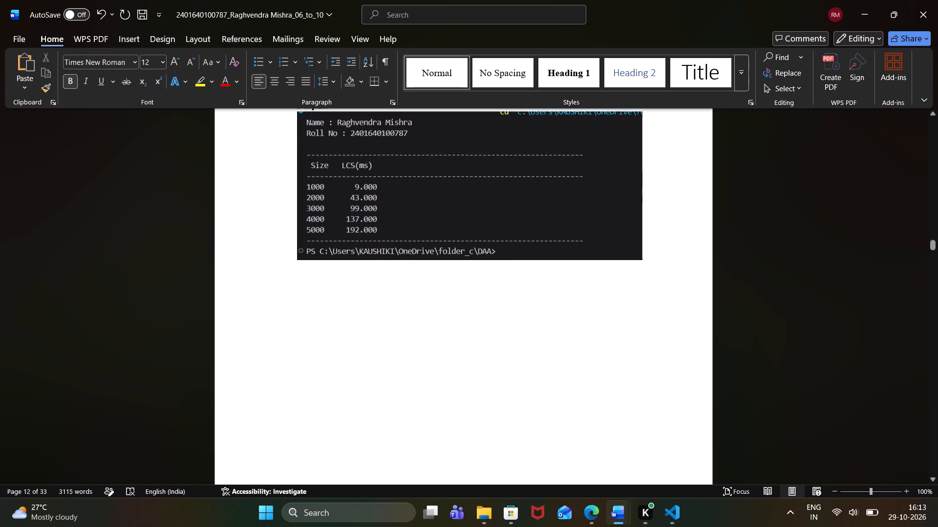
pyautogui.scroll(-4, 369, 350)
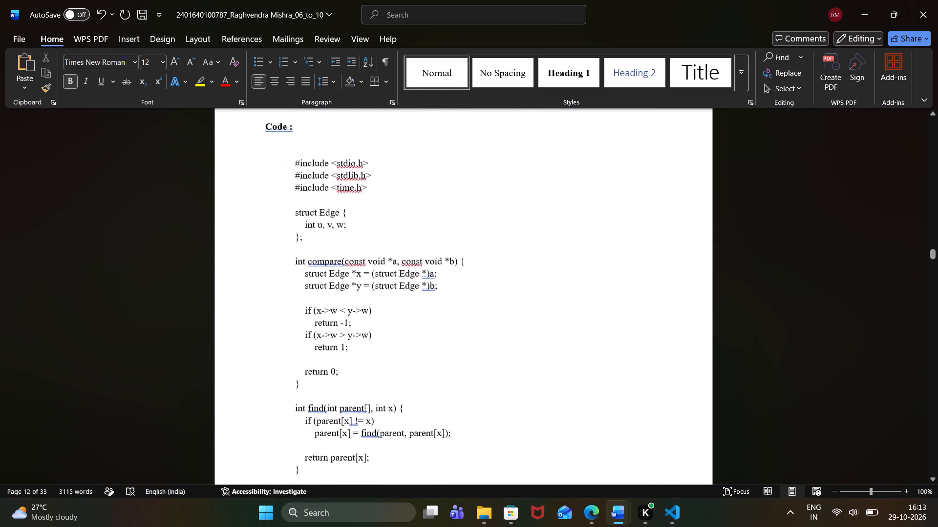
pyautogui.scroll(-6, 369, 350)
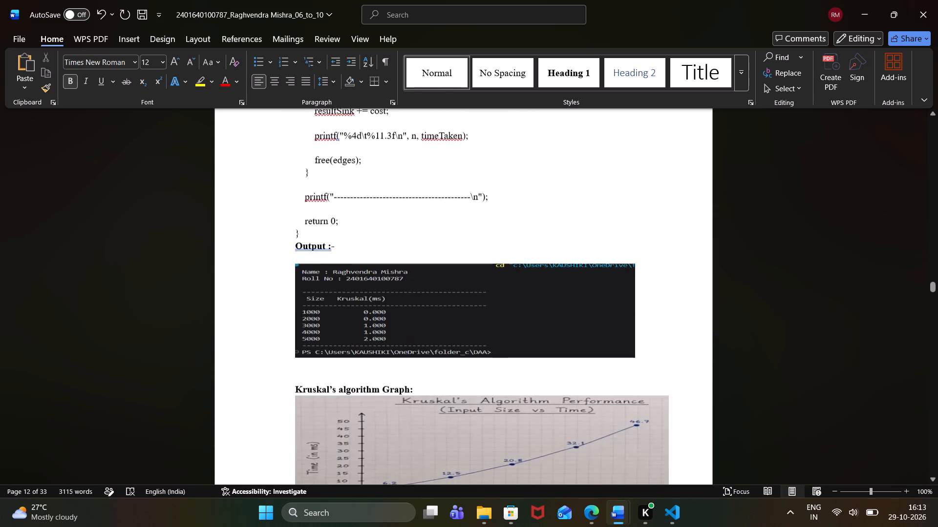
pyautogui.scroll(-1, 369, 350)
pyautogui.scroll(1, 369, 350)
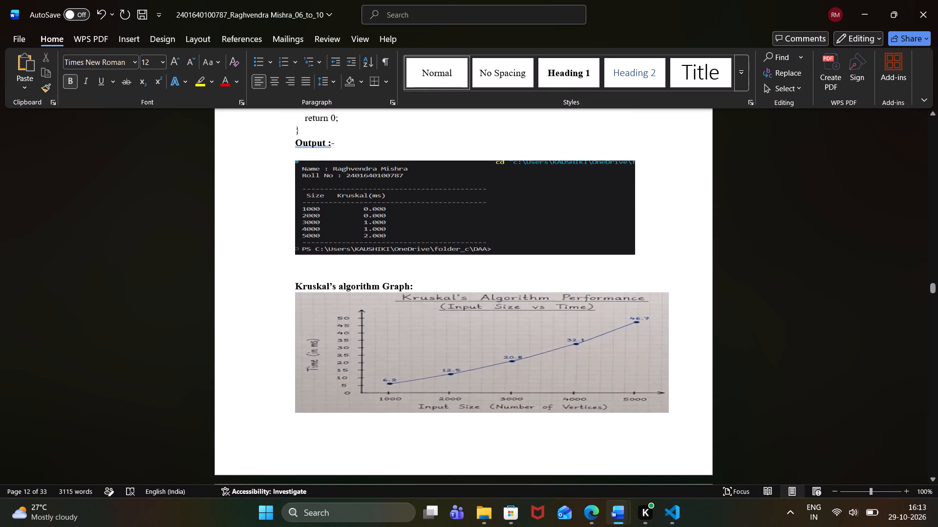
pyautogui.click(357, 383)
pyautogui.rightClick(357, 383)
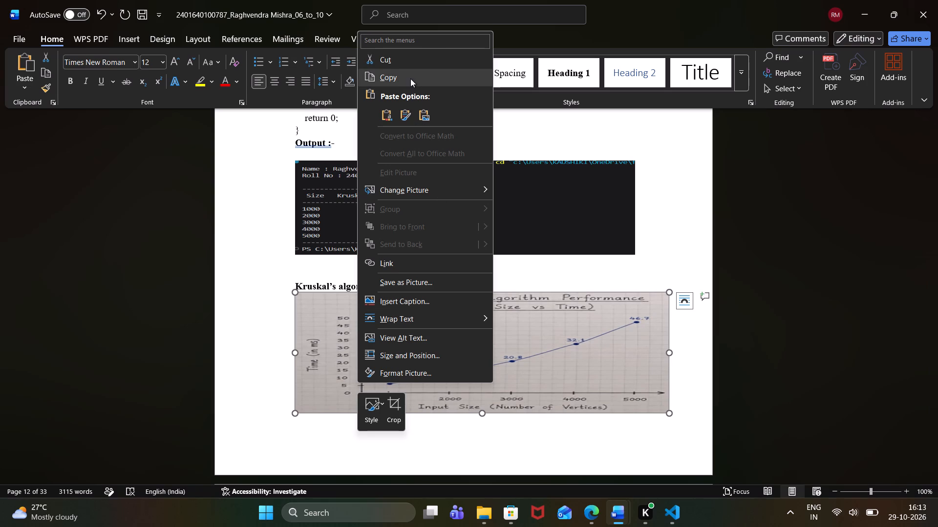
pyautogui.click(406, 60)
pyautogui.click(428, 283)
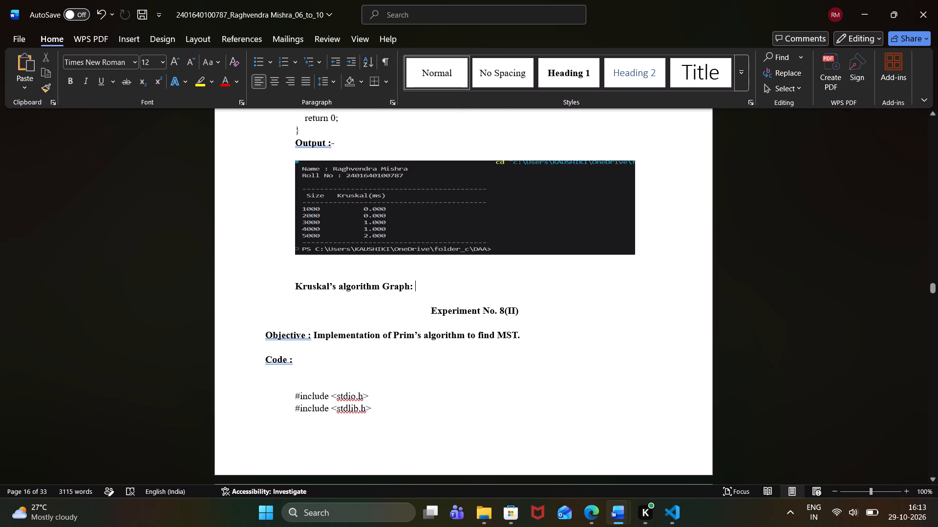
pyautogui.moveTo(428, 283); pyautogui.dragTo(303, 284)
pyautogui.press('BackSpace')
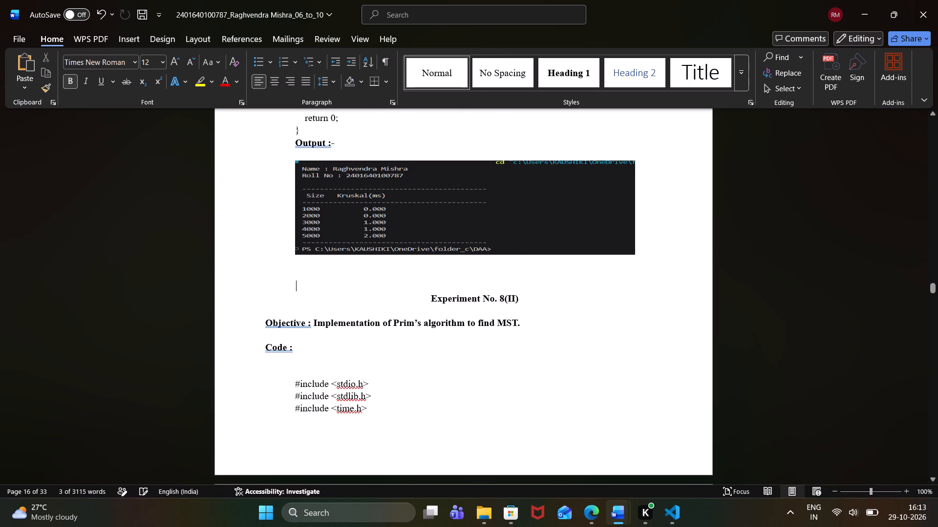
# Adjust the blank lines below the Kruskal output so the "Experiment No. 8(II)" heading starts at the top of the next page.
pyautogui.press('Return')
pyautogui.press('Return')
pyautogui.press('Return')
pyautogui.press('Return')
pyautogui.press('Return')
pyautogui.press('Return')
pyautogui.press('Return')
pyautogui.press('Return')
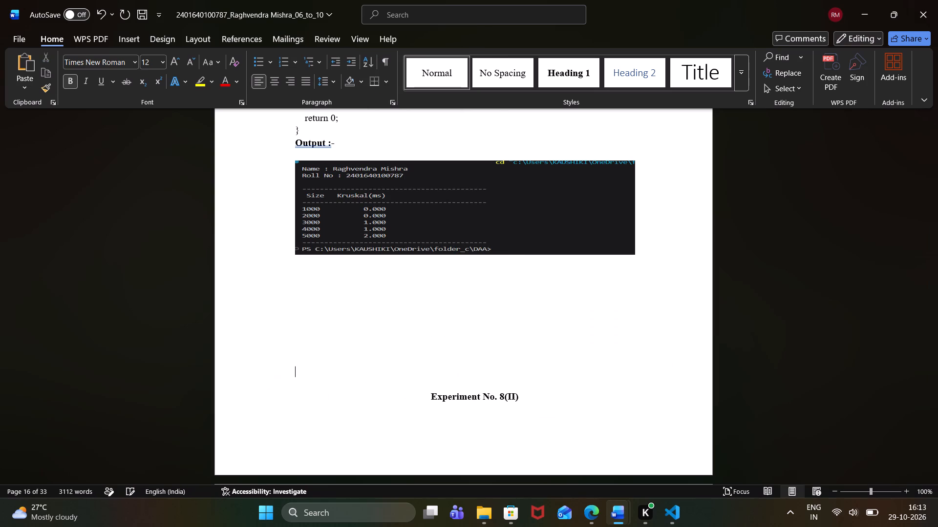
pyautogui.press('Return')
pyautogui.press('Return')
pyautogui.press('Return')
pyautogui.scroll(-1, 303, 284)
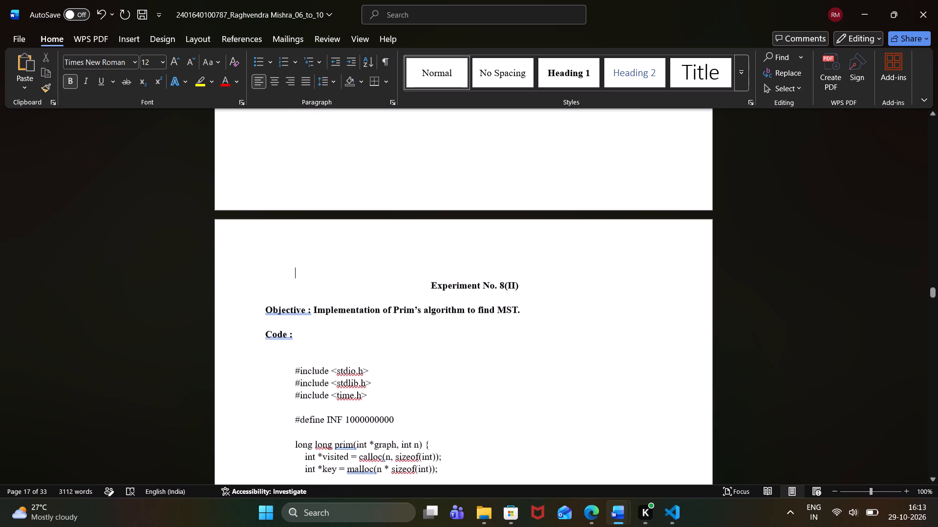
pyautogui.press('BackSpace')
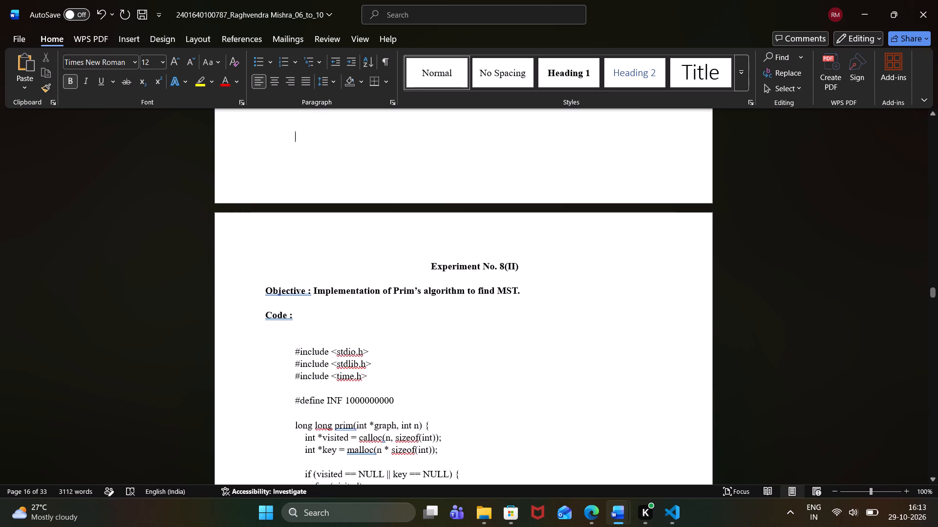
# Cut the Prim's algorithm performance graph from Experiment No. 8(II) and delete its caption "Prim's algorithm Graph:".
pyautogui.scroll(-7, 433, 371)
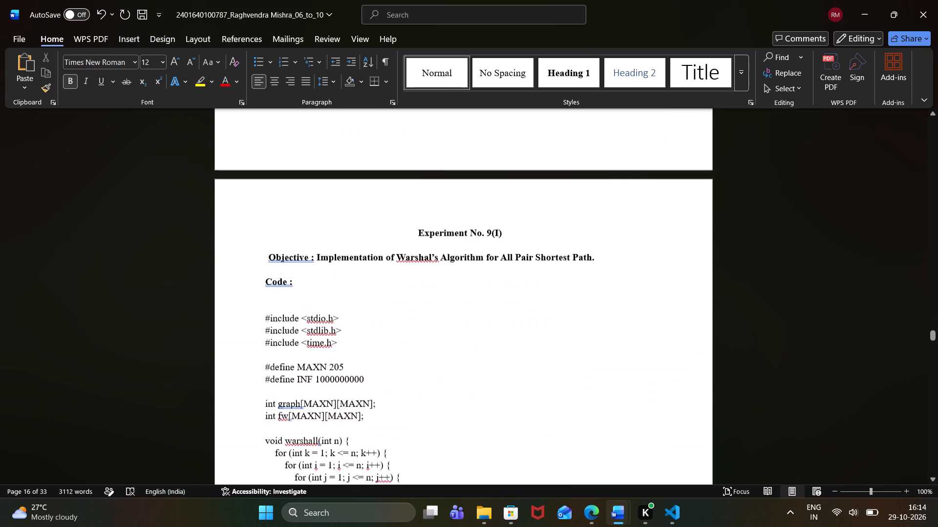
pyautogui.scroll(3, 433, 371)
pyautogui.click(433, 371)
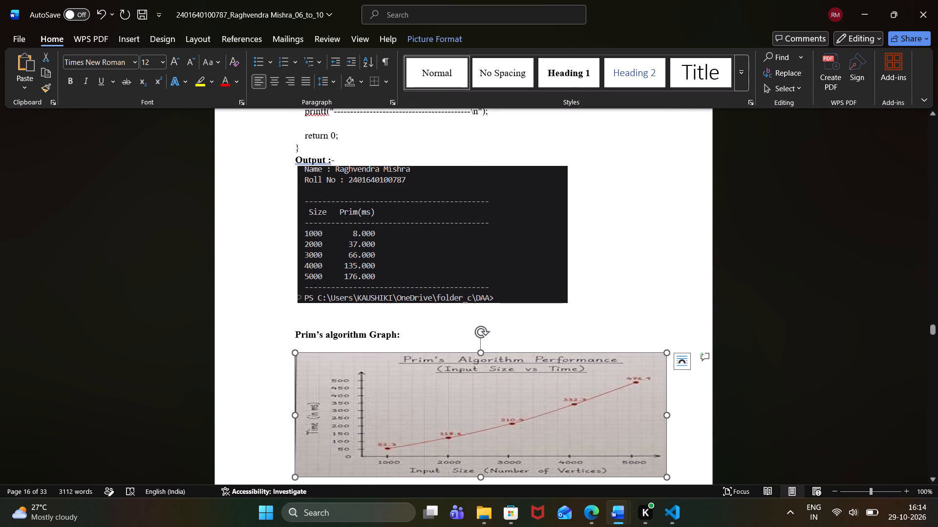
pyautogui.rightClick(433, 371)
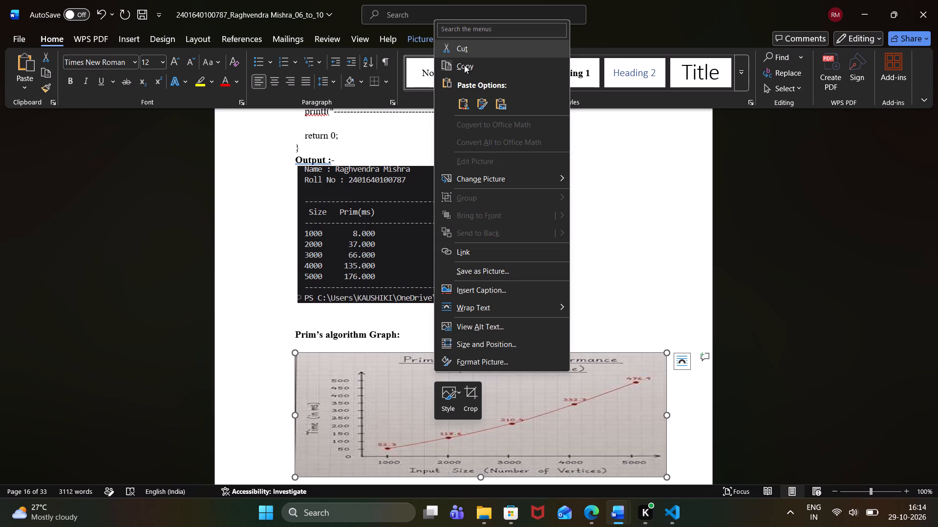
pyautogui.click(464, 46)
pyautogui.moveTo(406, 330); pyautogui.dragTo(287, 330)
pyautogui.press('BackSpace')
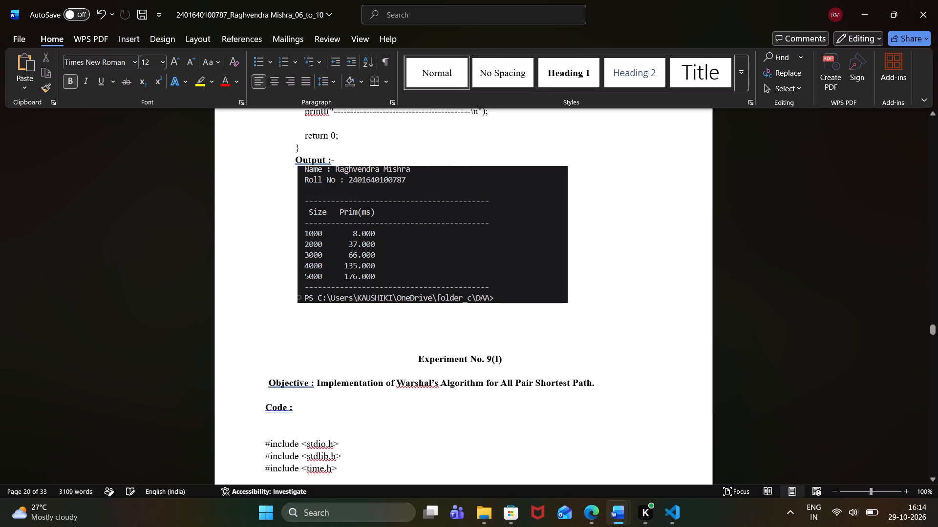
# Add blank lines below the Prim output screenshot so the "Experiment No. 9(I)" heading starts at the top of the next page.
pyautogui.press('Return')
pyautogui.press('Return')
pyautogui.press('Return')
pyautogui.press('Return')
pyautogui.press('Return')
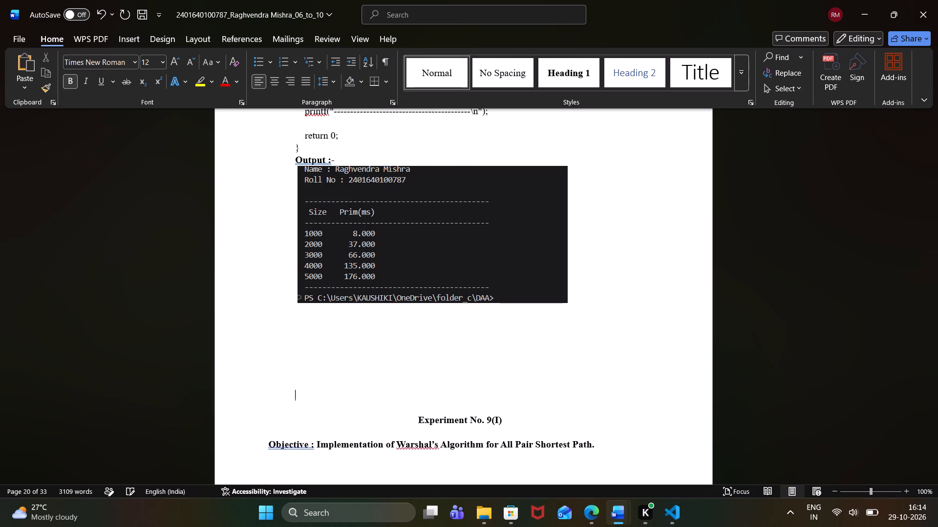
pyautogui.press('Return')
pyautogui.press('Return')
pyautogui.press('Return')
pyautogui.press('Return')
pyautogui.press('Return')
pyautogui.press('Return')
pyautogui.press('Return')
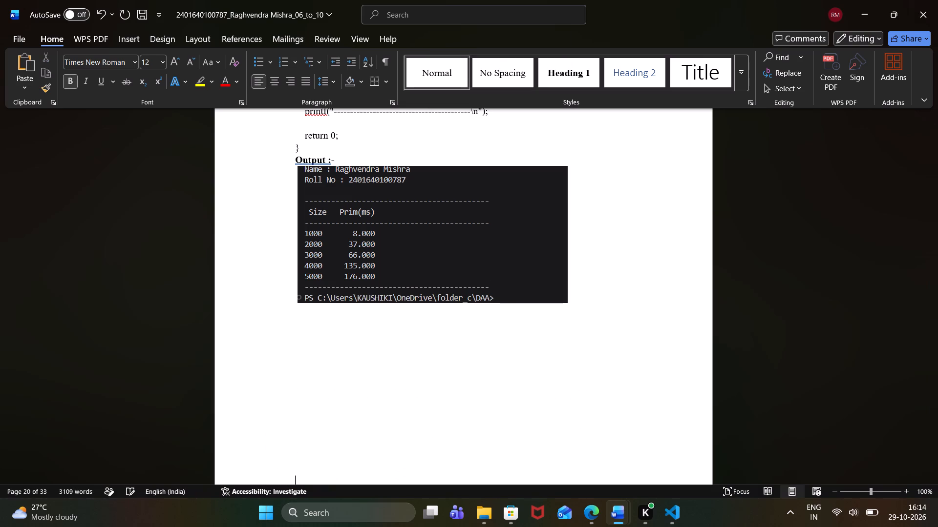
pyautogui.scroll(-2, 399, 368)
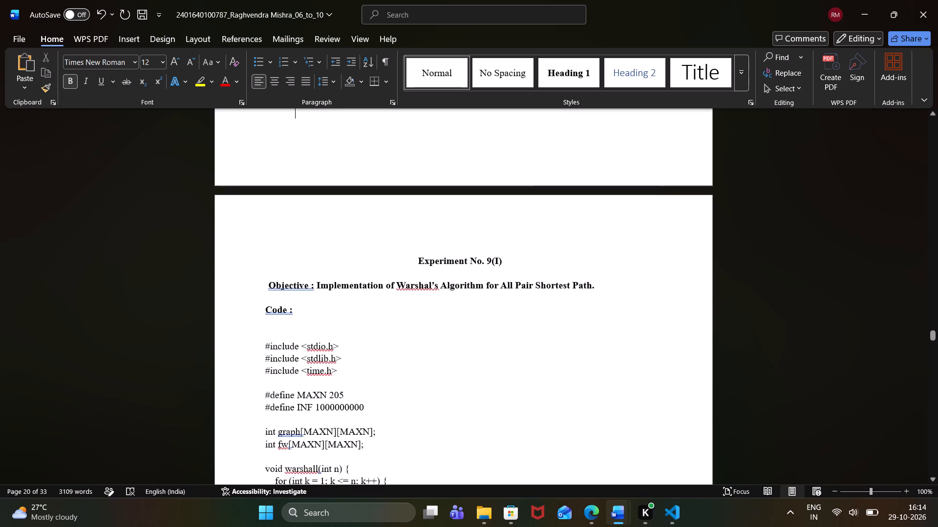
# Cut the Warshal's algorithm performance graph from Experiment No. 9(I) and delete its caption "Warshal's Algorithm Graph:".
pyautogui.scroll(-4, 454, 402)
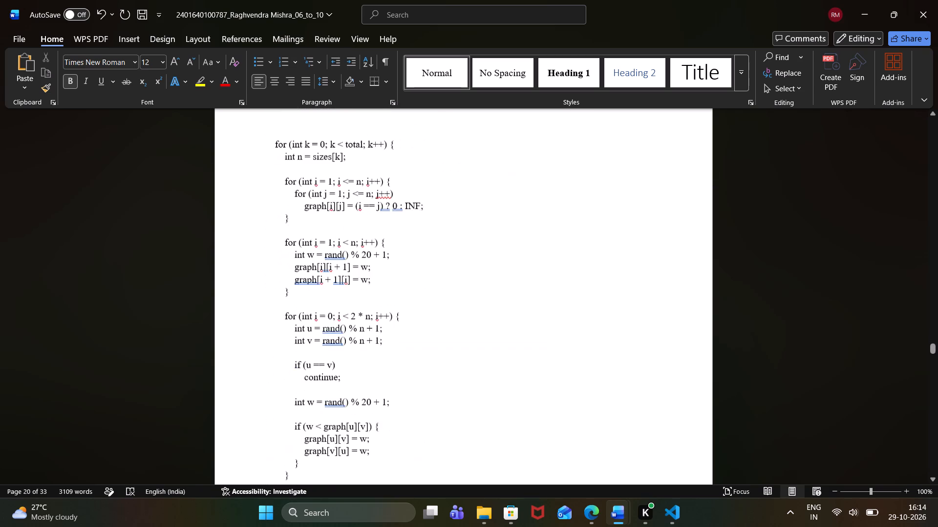
pyautogui.scroll(-2, 454, 402)
pyautogui.scroll(3, 454, 402)
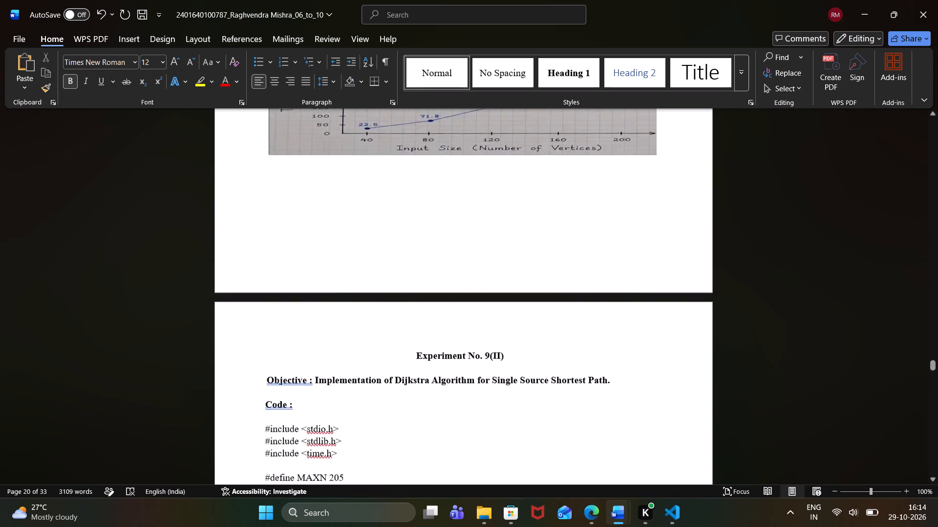
pyautogui.scroll(1, 454, 402)
pyautogui.click(441, 255)
pyautogui.rightClick(441, 255)
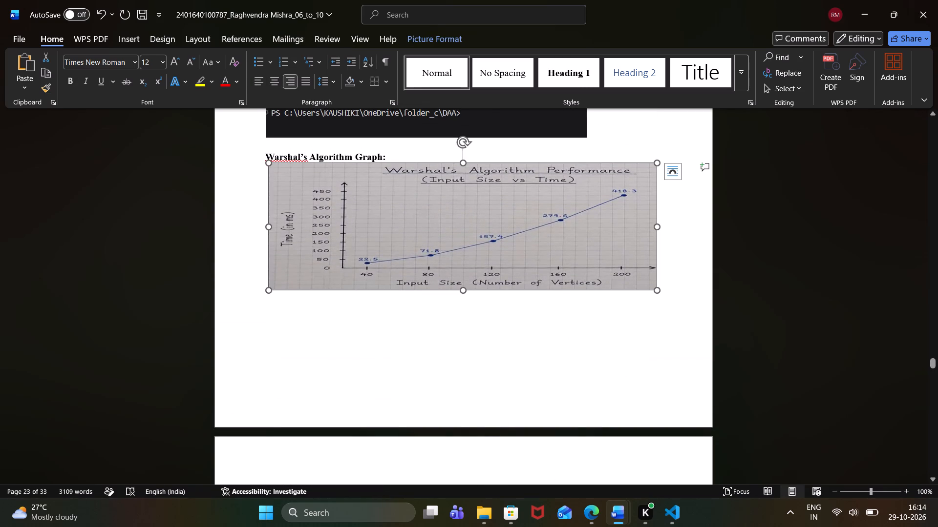
pyautogui.click(466, 174)
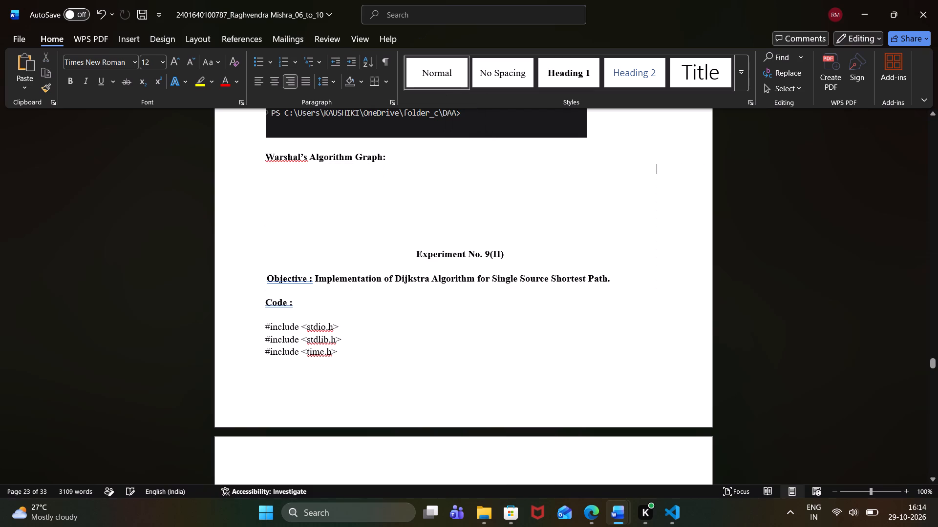
pyautogui.moveTo(396, 160); pyautogui.dragTo(270, 155)
pyautogui.press('BackSpace')
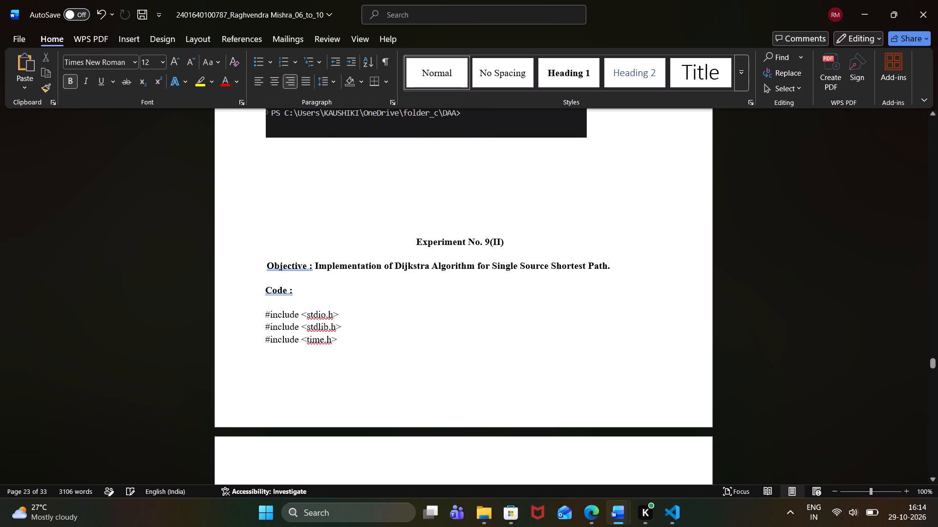
# Add ten blank lines below the Warshal output screenshot to move the "Experiment No. 9(II)" heading onto the next page.
pyautogui.click(305, 191)
pyautogui.press('Return')
pyautogui.press('Return')
pyautogui.press('Return')
pyautogui.press('Return')
pyautogui.press('Return')
pyautogui.press('Return')
pyautogui.press('Return')
pyautogui.press('Return')
pyautogui.press('Return')
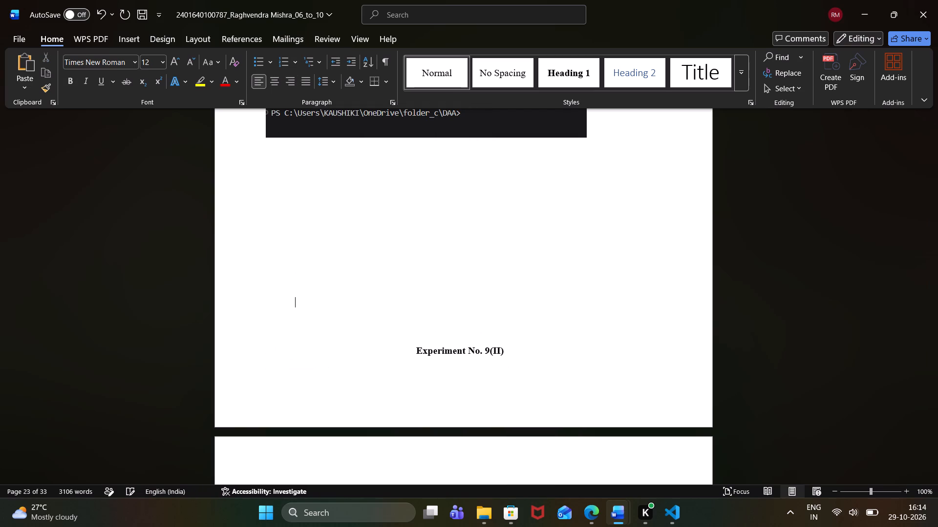
pyautogui.press('Return')
# Cut the Dijkstra algorithm performance graph from Experiment No. 9(II) and delete its caption "Dijkstra Algorithm Graph:".
pyautogui.scroll(-7, 305, 191)
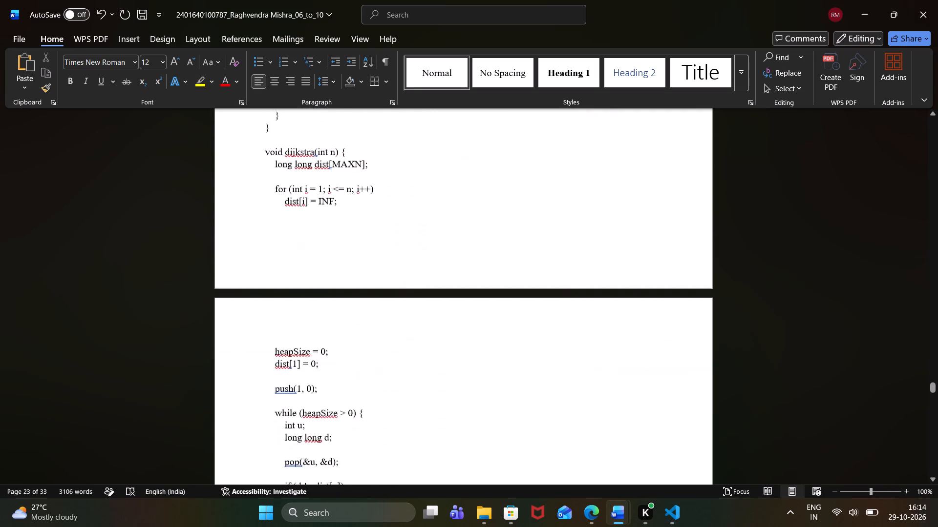
pyautogui.scroll(-4, 305, 191)
pyautogui.scroll(1, 305, 191)
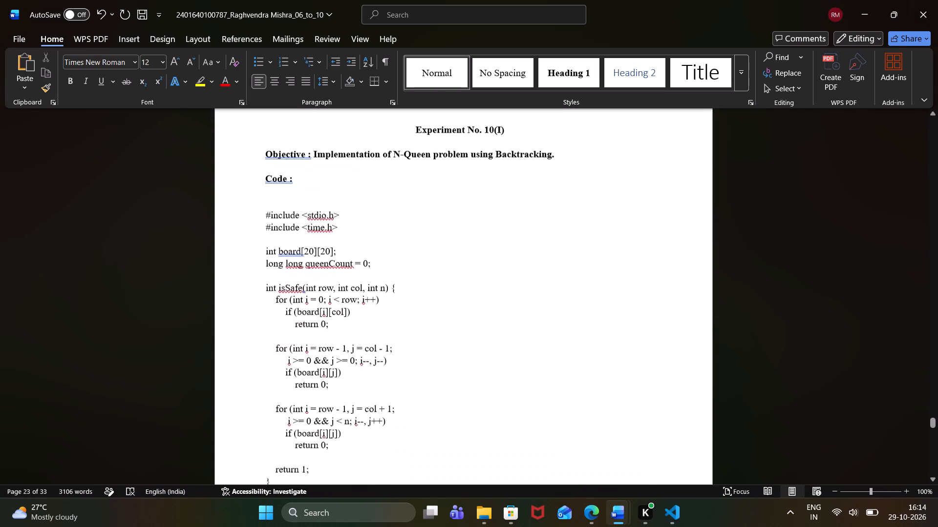
pyautogui.scroll(3, 305, 191)
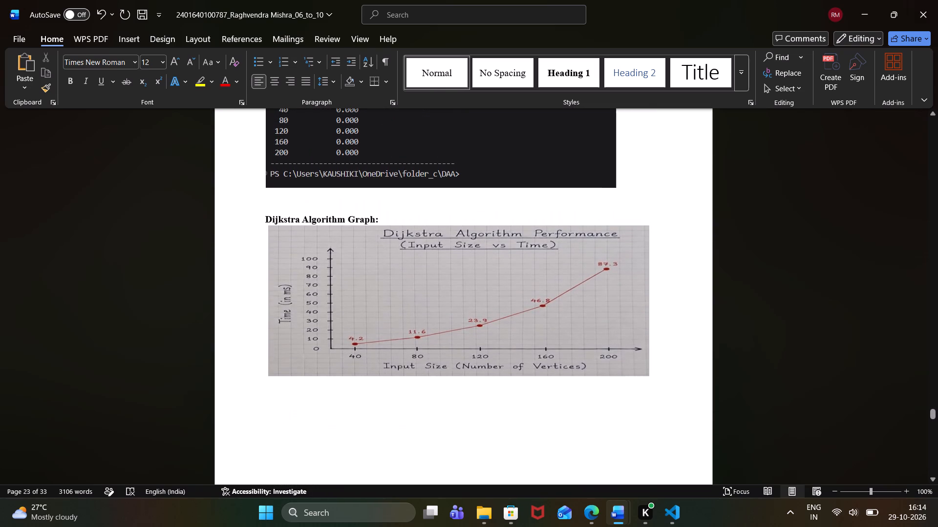
pyautogui.click(360, 247)
pyautogui.rightClick(360, 247)
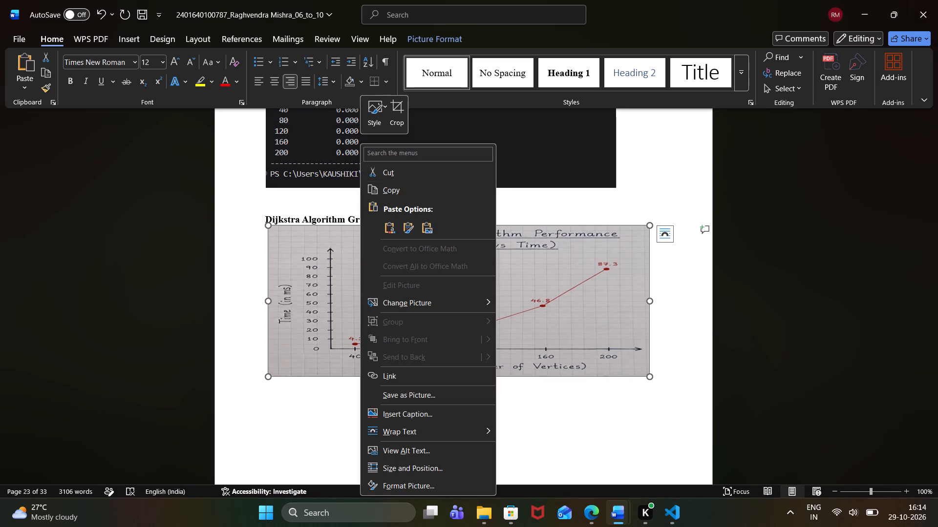
pyautogui.click(386, 175)
pyautogui.moveTo(384, 219); pyautogui.dragTo(287, 216)
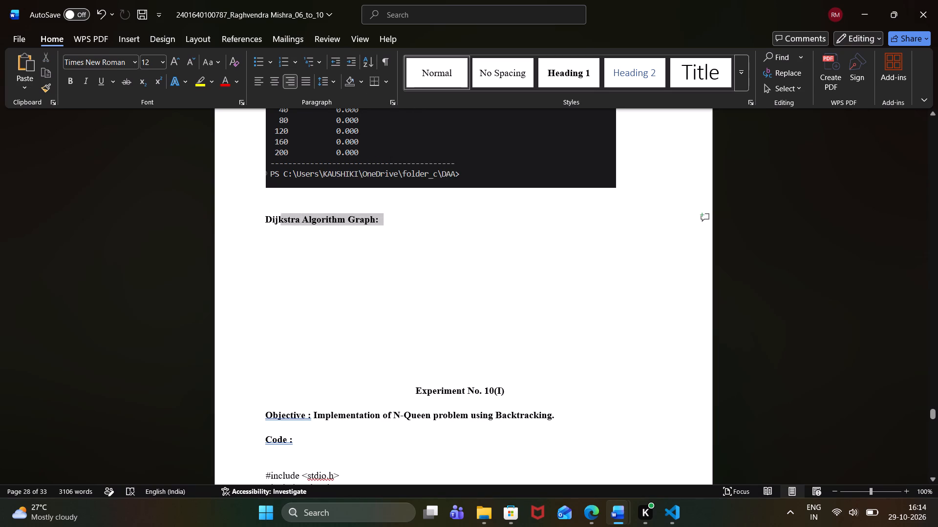
pyautogui.moveTo(287, 216); pyautogui.dragTo(280, 215)
pyautogui.press('BackSpace')
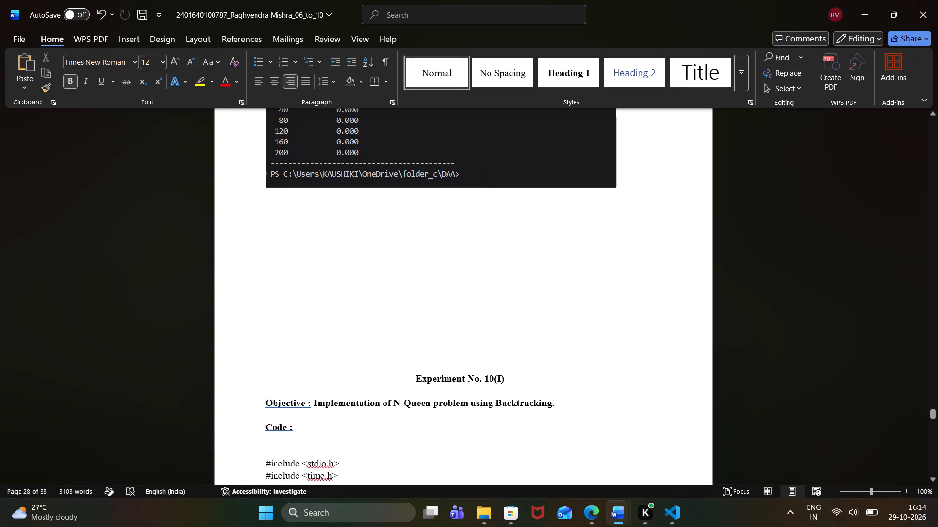
# Adjust the blank lines below the Dijkstra output so the "Experiment No. 10(I)" heading starts at the top of the next page.
pyautogui.click(322, 316)
pyautogui.press('Return')
pyautogui.press('Return')
pyautogui.press('Return')
pyautogui.press('Return')
pyautogui.press('Return')
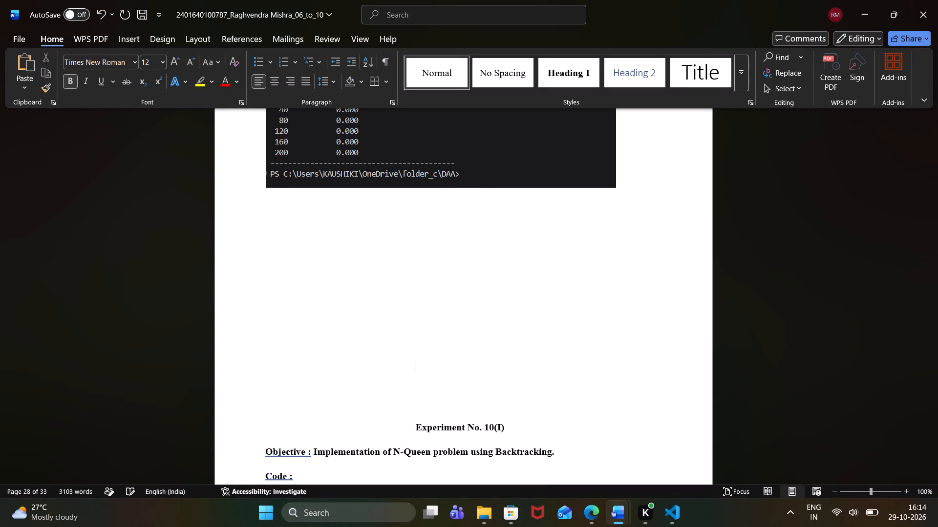
pyautogui.press('Return')
pyautogui.press('Return')
pyautogui.press('Return')
pyautogui.press('Return')
pyautogui.press('Return')
pyautogui.press('Return')
pyautogui.press('Return')
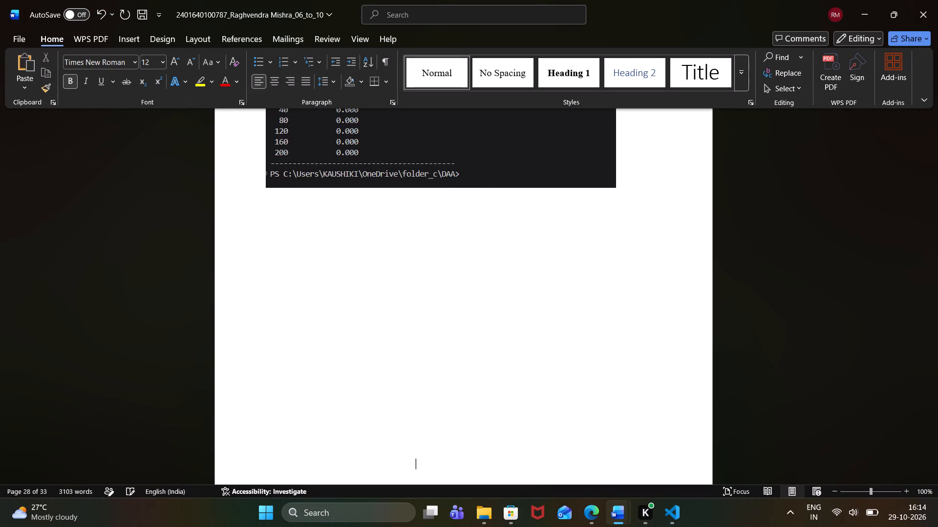
pyautogui.press('Return')
pyautogui.press('Return')
pyautogui.press('Return')
pyautogui.press('Return')
pyautogui.press('Return')
pyautogui.press('Return')
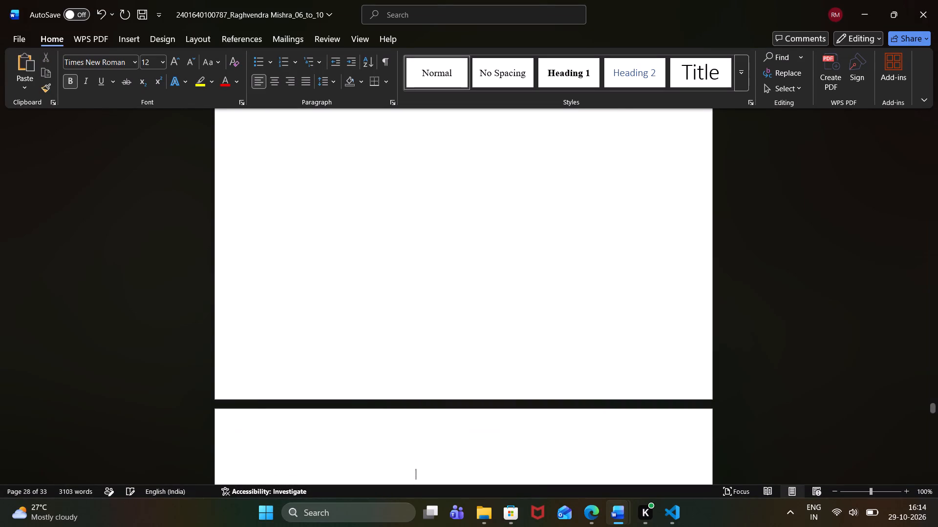
pyautogui.scroll(-1, 322, 316)
pyautogui.press('BackSpace')
pyautogui.press('BackSpace')
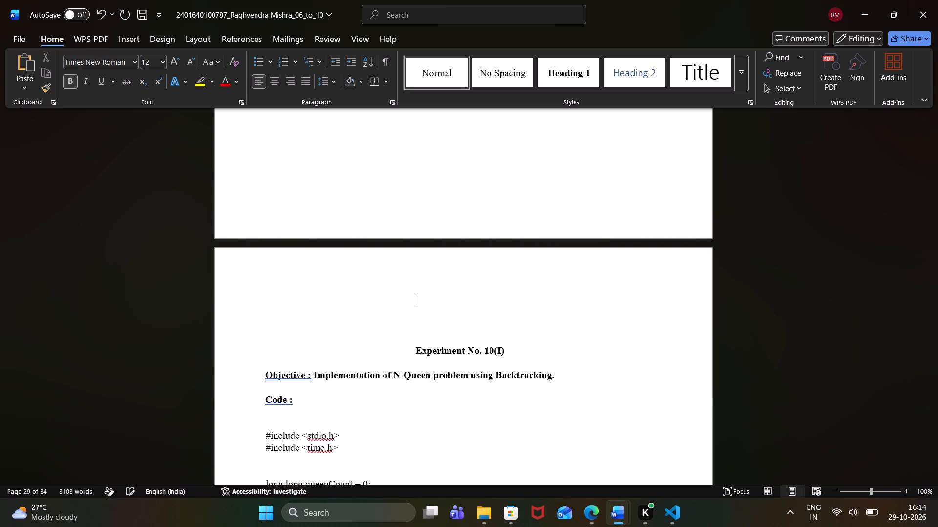
pyautogui.press('BackSpace')
pyautogui.press('BackSpace')
pyautogui.press('BackSpace')
pyautogui.press('BackSpace')
pyautogui.press('BackSpace')
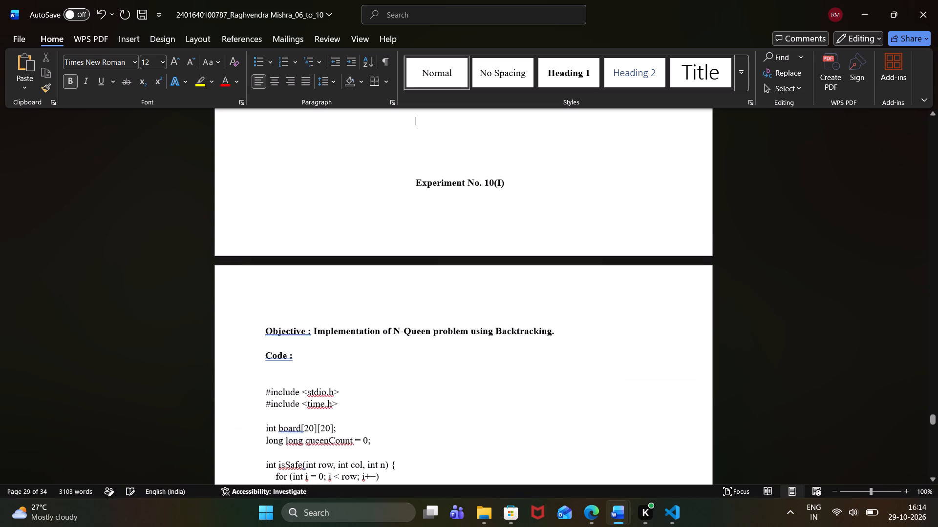
pyautogui.press('Return')
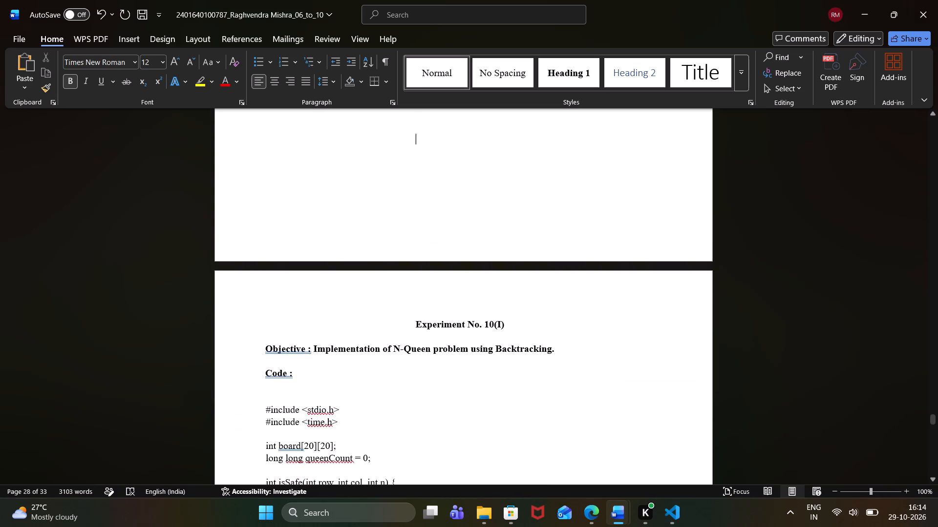
# Cut the N-Queen problem performance graph from Experiment No. 10(I) and delete its caption "N-Queen problem Graph:".
pyautogui.scroll(-5, 310, 441)
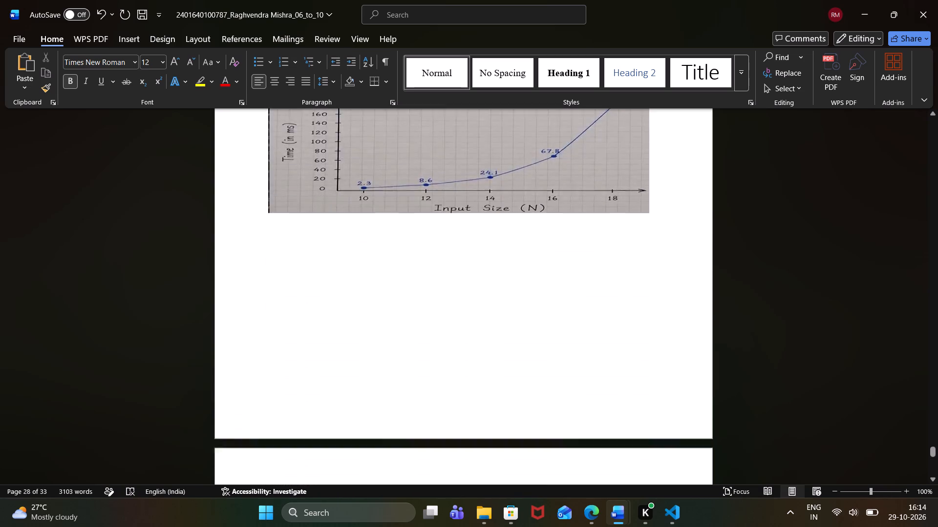
pyautogui.click(332, 403)
pyautogui.rightClick(332, 403)
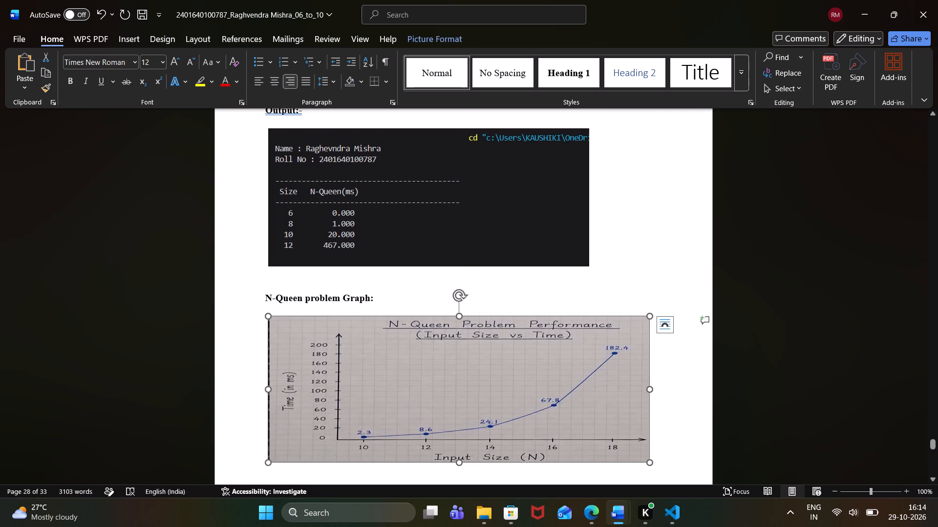
pyautogui.click(362, 70)
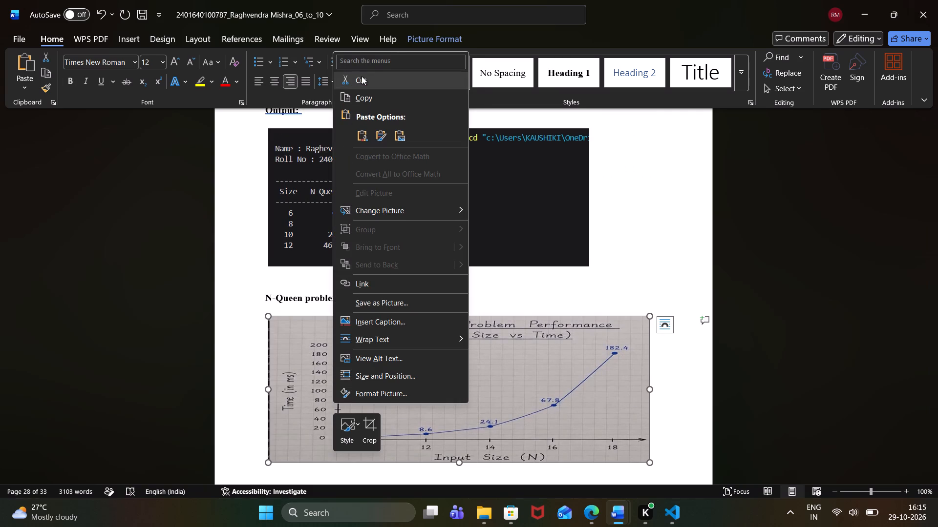
pyautogui.click(362, 76)
pyautogui.moveTo(387, 292); pyautogui.dragTo(242, 291)
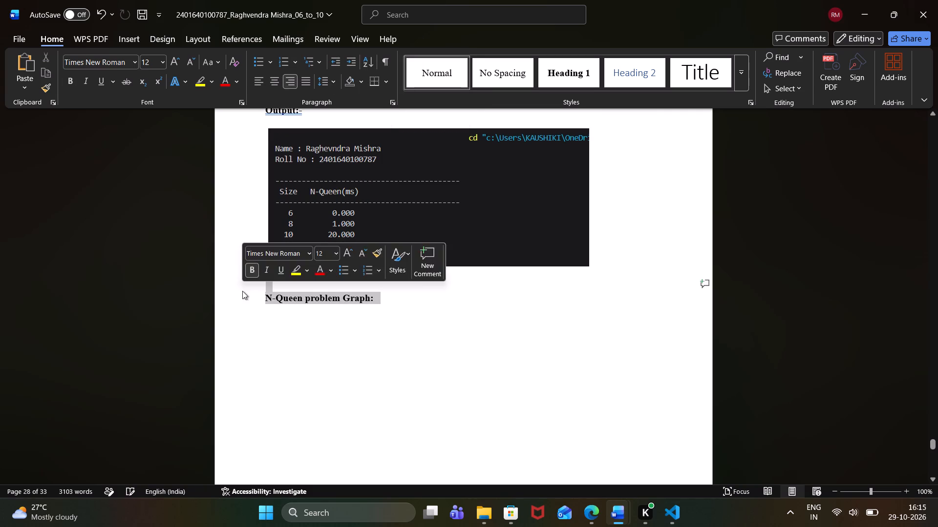
pyautogui.press('BackSpace')
# Add blank lines below the N-Queen output so the "Experiment No. 10(II)" heading starts at the top of the next page.
pyautogui.scroll(-2, 242, 291)
pyautogui.scroll(2, 382, 246)
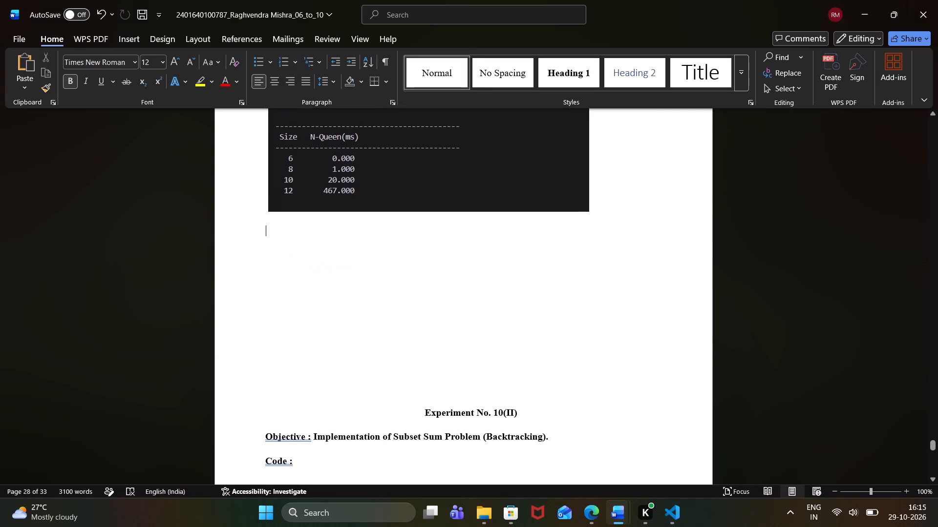
pyautogui.click(406, 392)
pyautogui.press('Return')
pyautogui.press('Return')
pyautogui.press('Return')
pyautogui.press('Return')
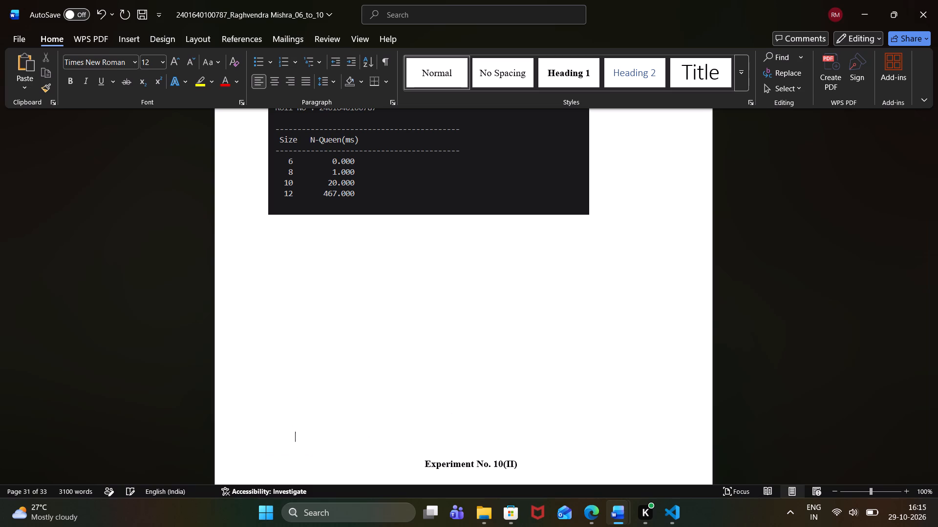
pyautogui.press('Return')
pyautogui.press('Return')
pyautogui.press('Return')
pyautogui.press('Return')
pyautogui.scroll(-1, 406, 392)
pyautogui.press('Return')
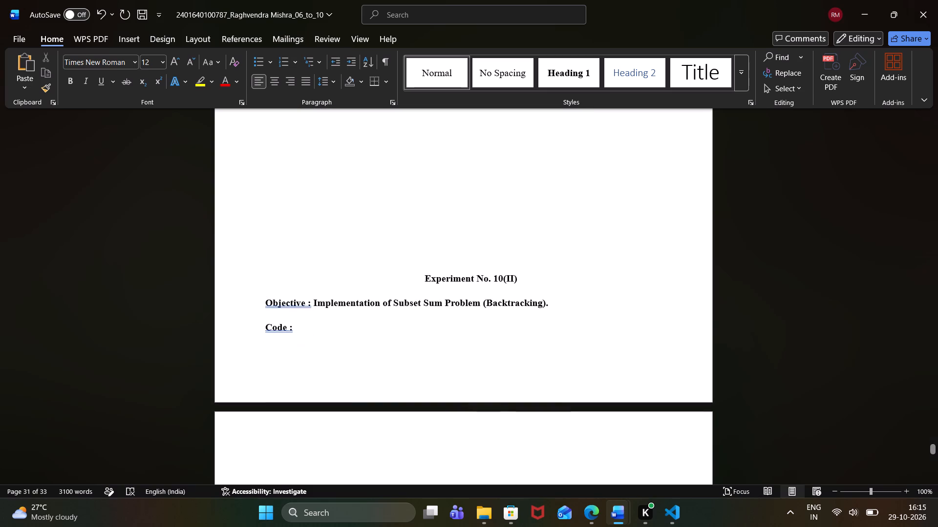
pyautogui.press('Return')
pyautogui.press('Return')
pyautogui.press('Return')
pyautogui.press('Return')
pyautogui.scroll(-1, 406, 392)
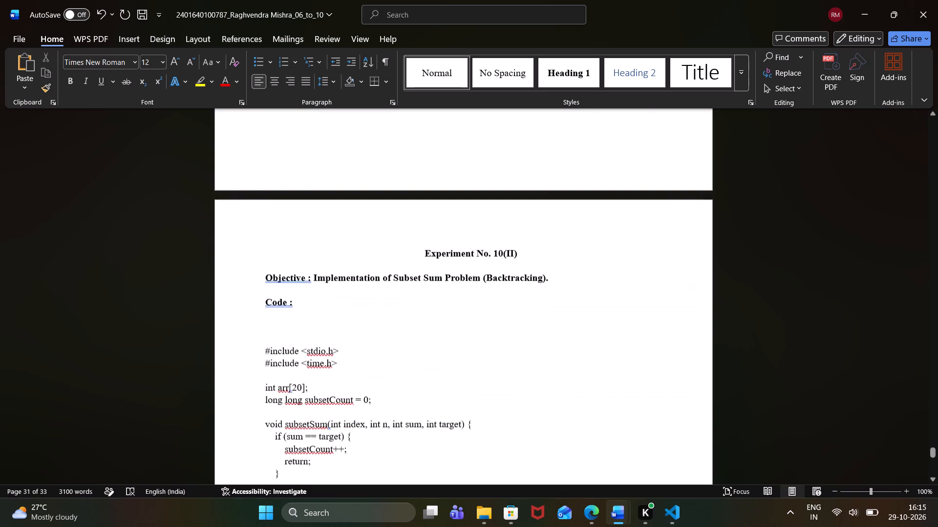
# Cut the Subset Sum performance graph from Experiment No. 10(II) and delete its caption "Subset Sum Problem Graph:-".
pyautogui.scroll(-5, 458, 423)
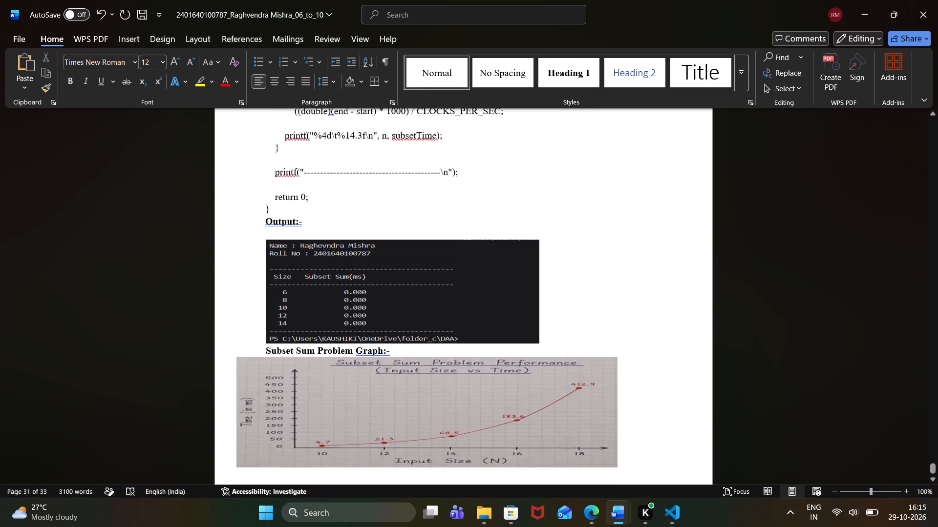
pyautogui.scroll(-1, 458, 423)
pyautogui.click(445, 390)
pyautogui.rightClick(445, 390)
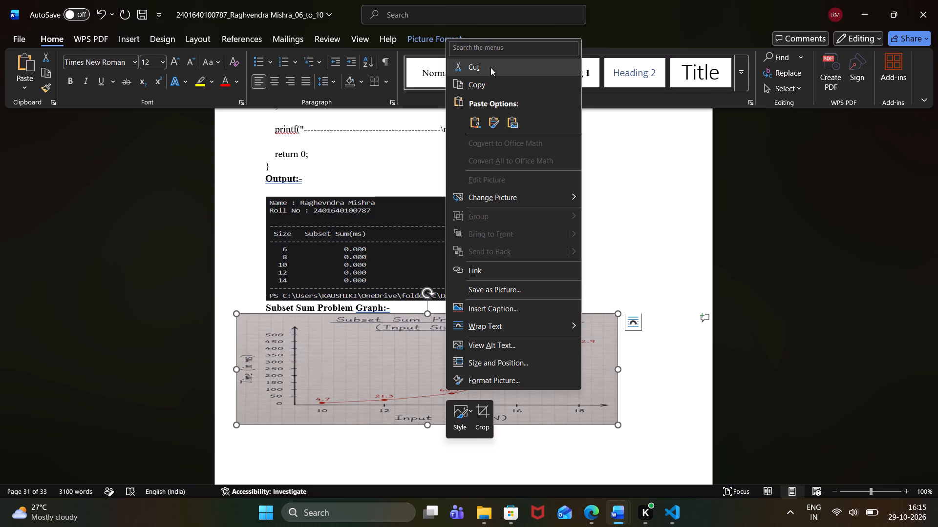
pyautogui.click(490, 66)
pyautogui.moveTo(407, 310); pyautogui.dragTo(269, 303)
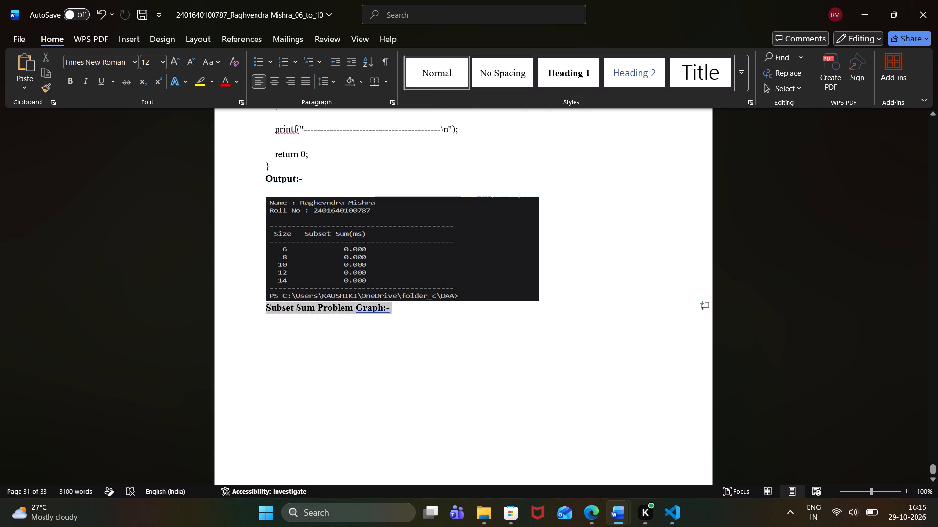
pyautogui.moveTo(269, 303); pyautogui.dragTo(265, 301)
pyautogui.press('BackSpace')
# Save a copy of the cleaned-up document in the Documents folder as a PDF named "6 to 10".
pyautogui.scroll(-2, 265, 301)
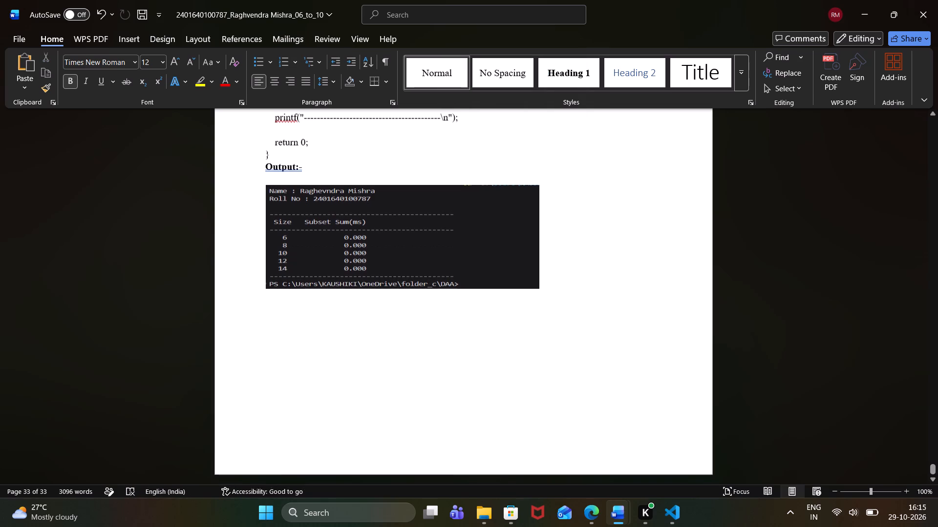
pyautogui.scroll(-2, 265, 301)
pyautogui.scroll(8, 265, 301)
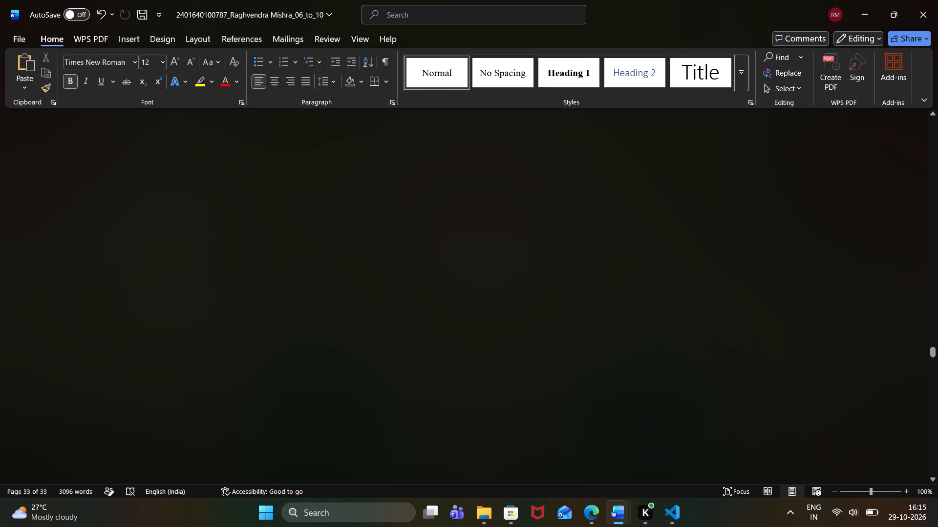
pyautogui.scroll(4, 265, 301)
pyautogui.click(7, 36)
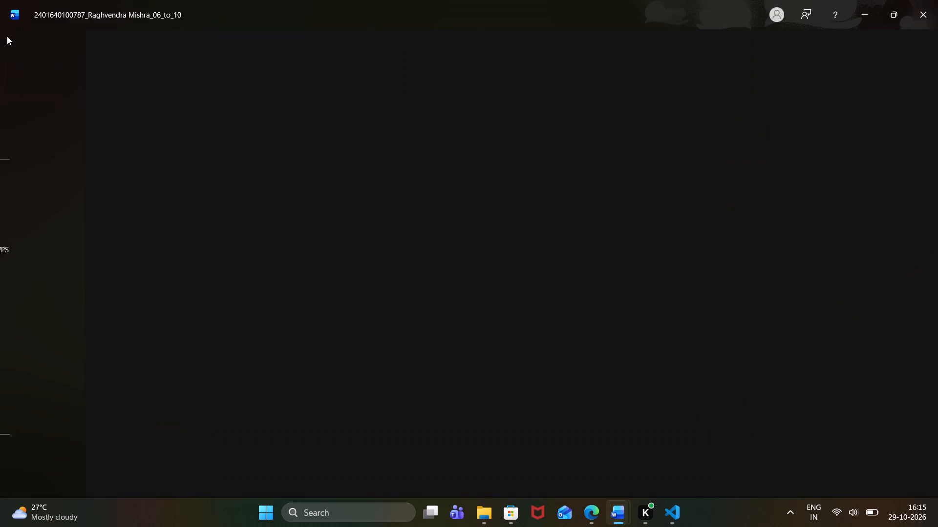
pyautogui.click(43, 228)
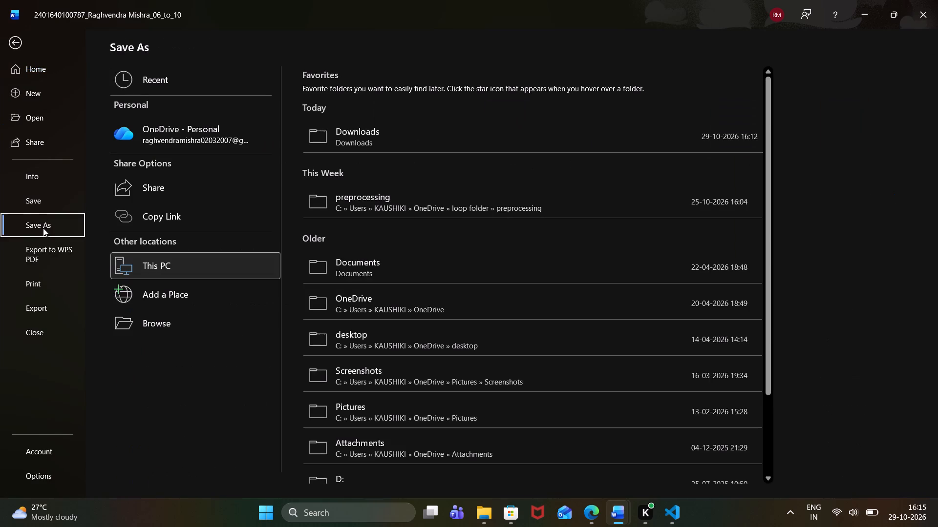
pyautogui.click(335, 266)
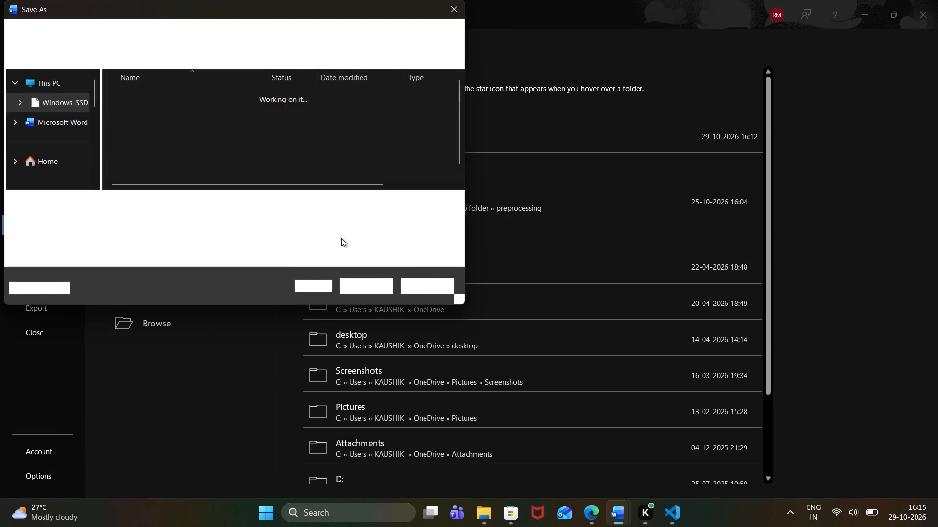
pyautogui.press('BackSpace')
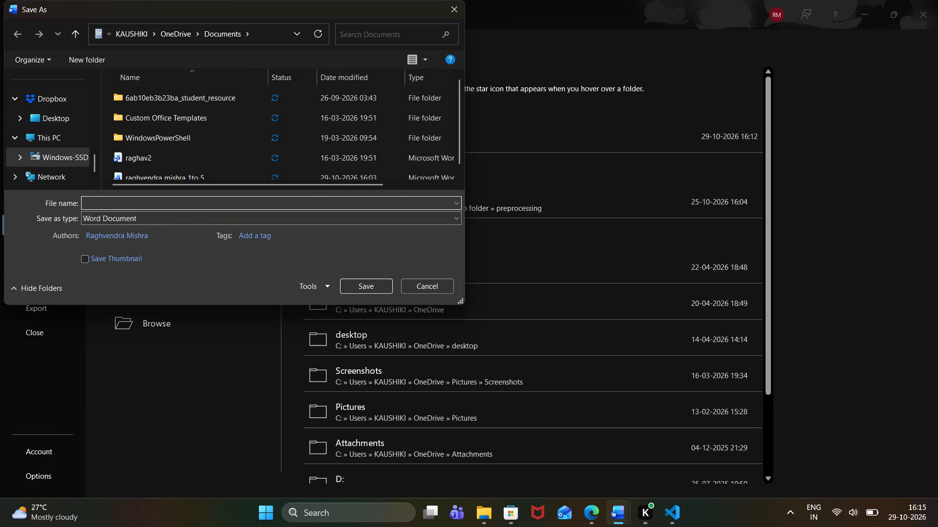
pyautogui.write('6 to 10')
pyautogui.click(252, 219)
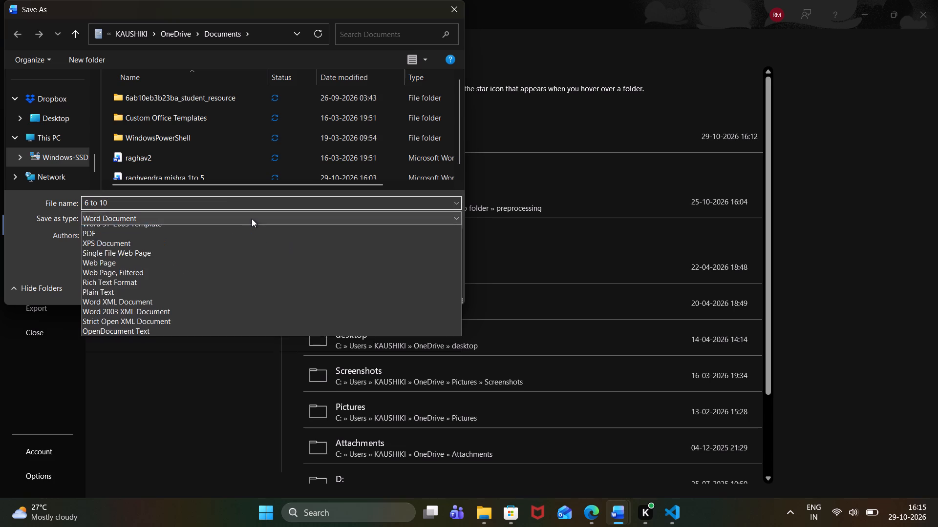
pyautogui.click(119, 294)
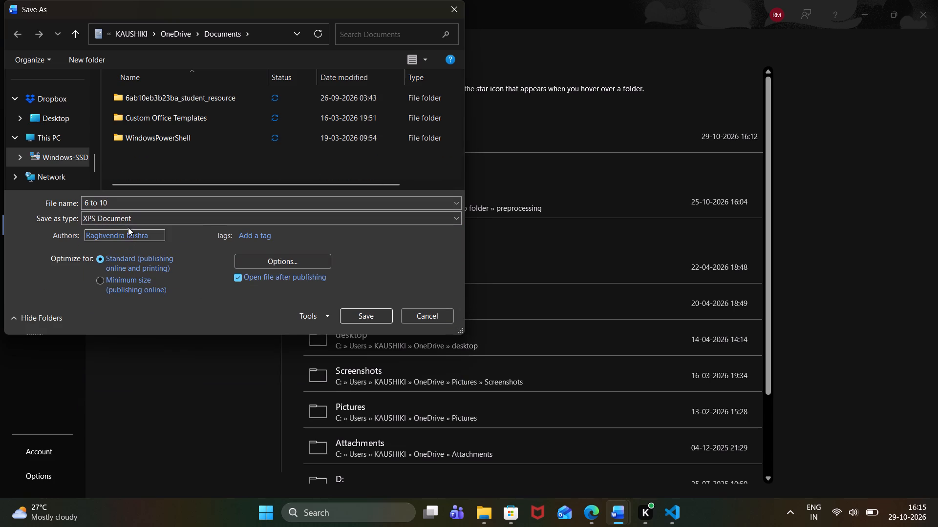
pyautogui.click(128, 224)
pyautogui.click(92, 289)
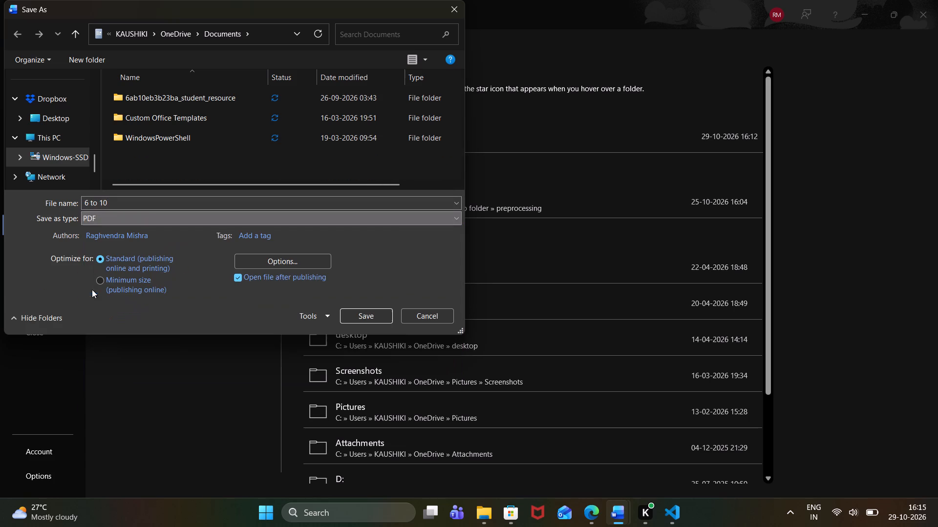
pyautogui.click(361, 311)
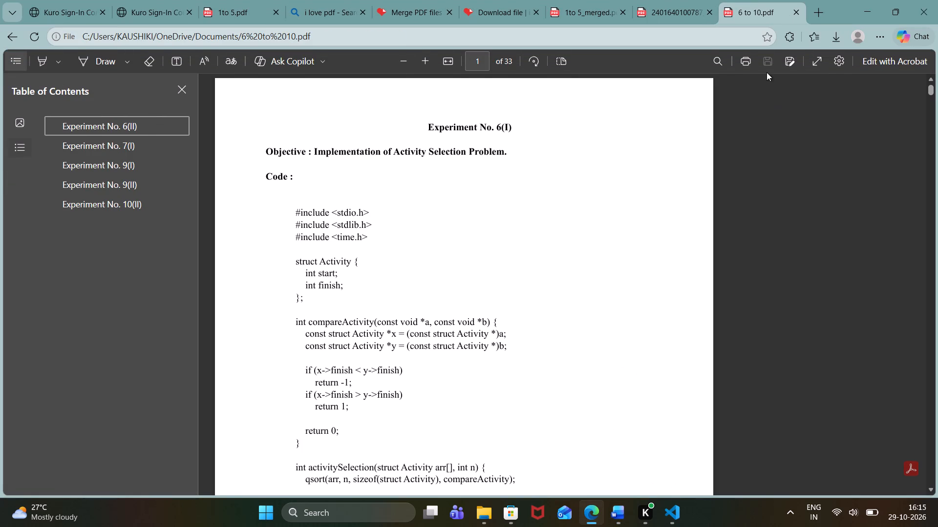
# Review the exported 6 to 10.pdf through to the last page, examining the experiment headings, outputs and page breaks.
pyautogui.scroll(-3, 601, 233)
pyautogui.scroll(4, 601, 233)
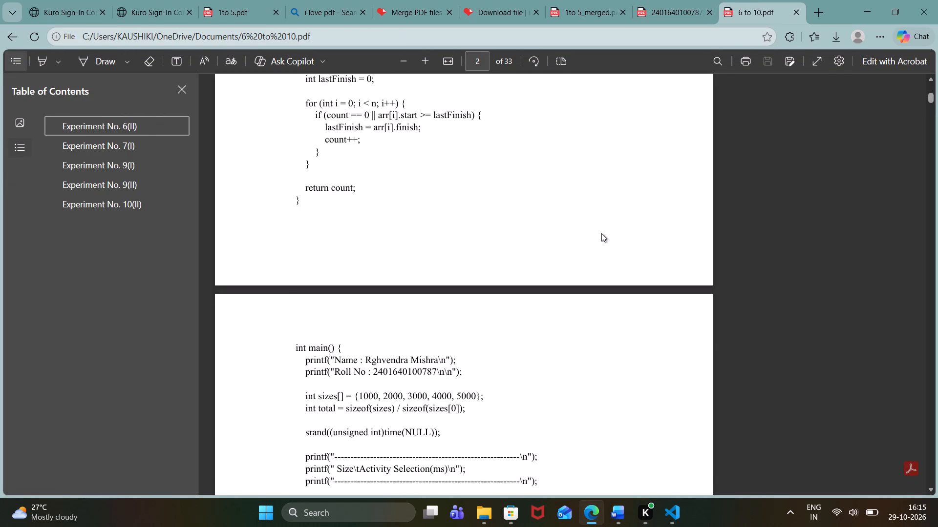
pyautogui.scroll(2, 601, 233)
pyautogui.scroll(-8, 487, 260)
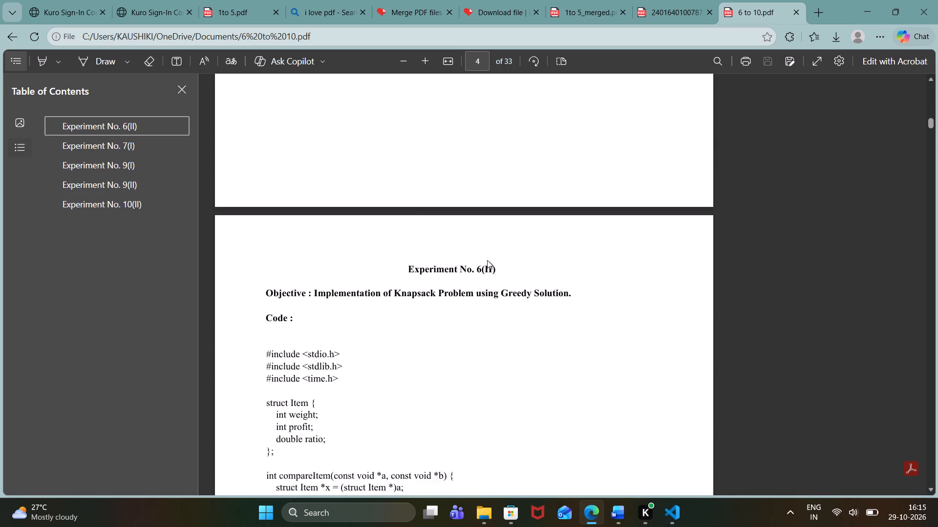
pyautogui.scroll(-11, 487, 260)
pyautogui.scroll(7, 487, 260)
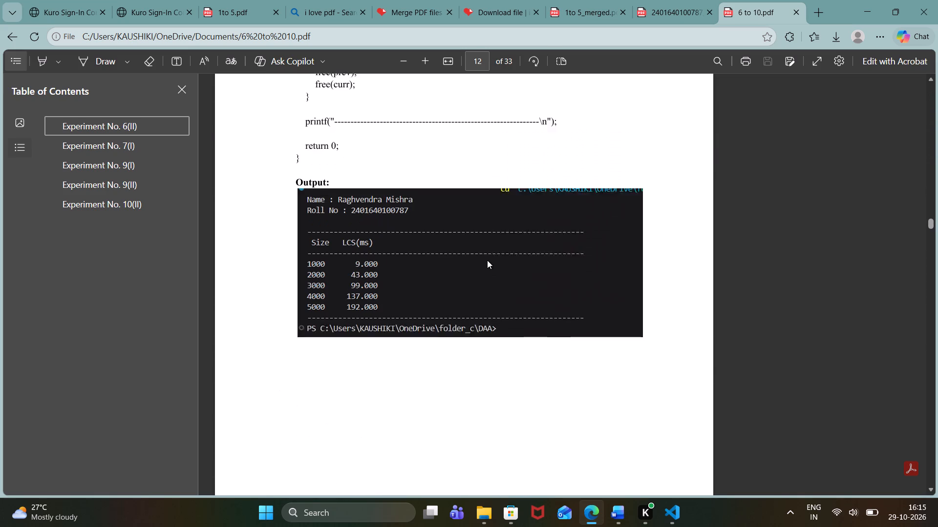
pyautogui.scroll(11, 487, 260)
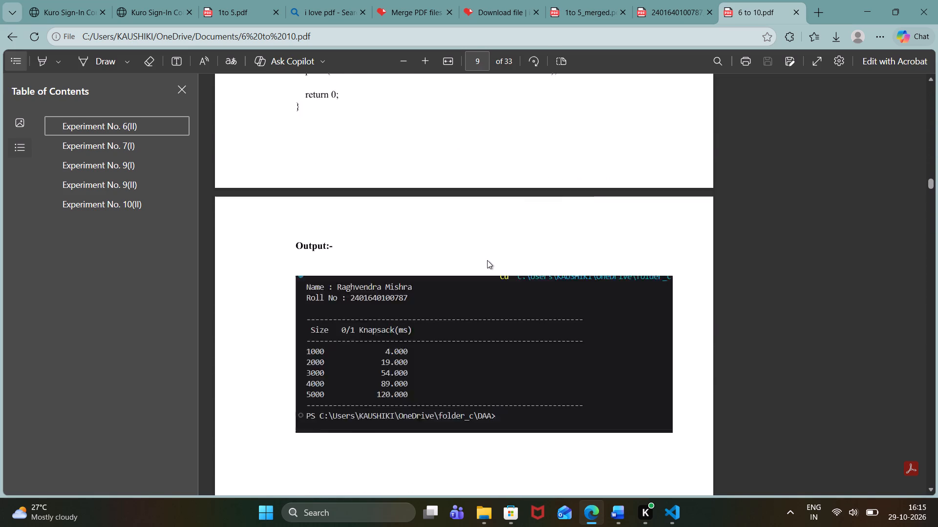
pyautogui.scroll(9, 487, 260)
pyautogui.scroll(-7, 487, 260)
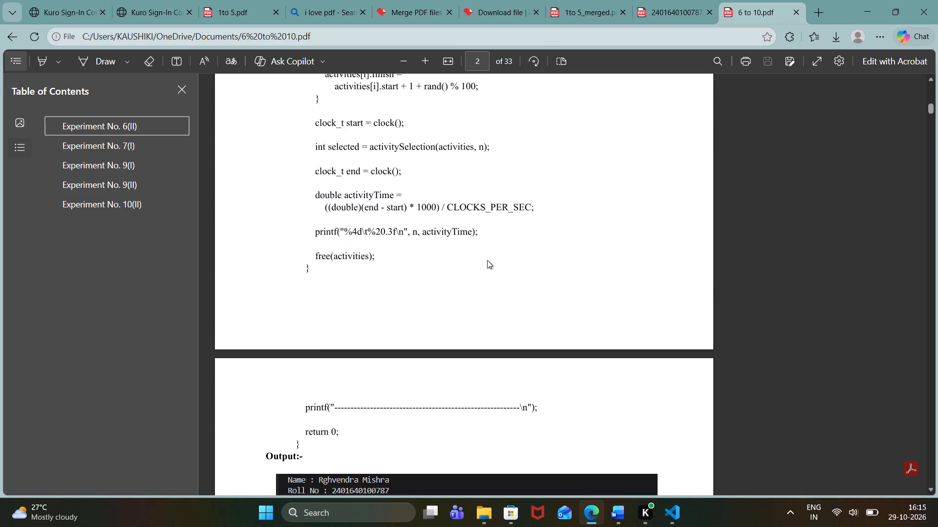
pyautogui.scroll(-1, 487, 260)
pyautogui.scroll(5, 487, 260)
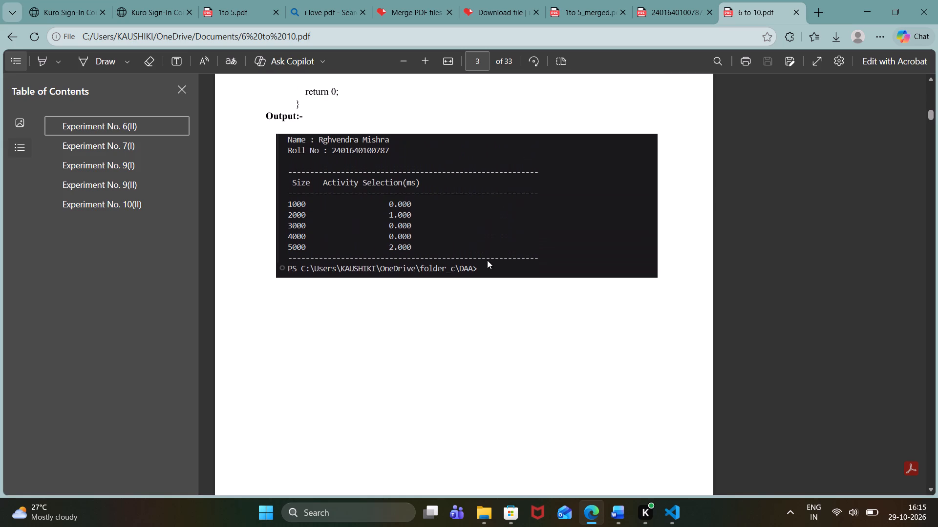
pyautogui.scroll(1, 487, 260)
pyautogui.scroll(-20, 487, 260)
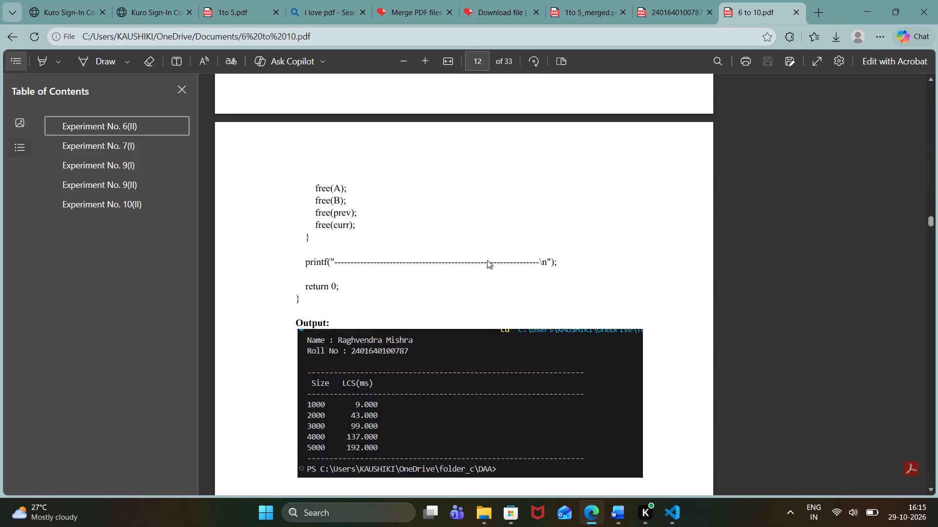
pyautogui.scroll(-19, 487, 260)
pyautogui.scroll(-6, 487, 260)
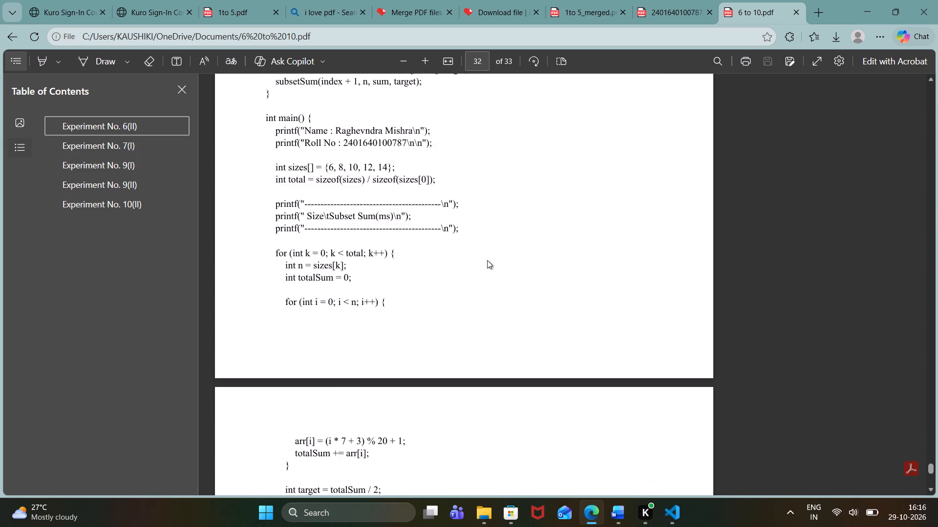
pyautogui.scroll(-1, 487, 260)
pyautogui.scroll(2, 487, 260)
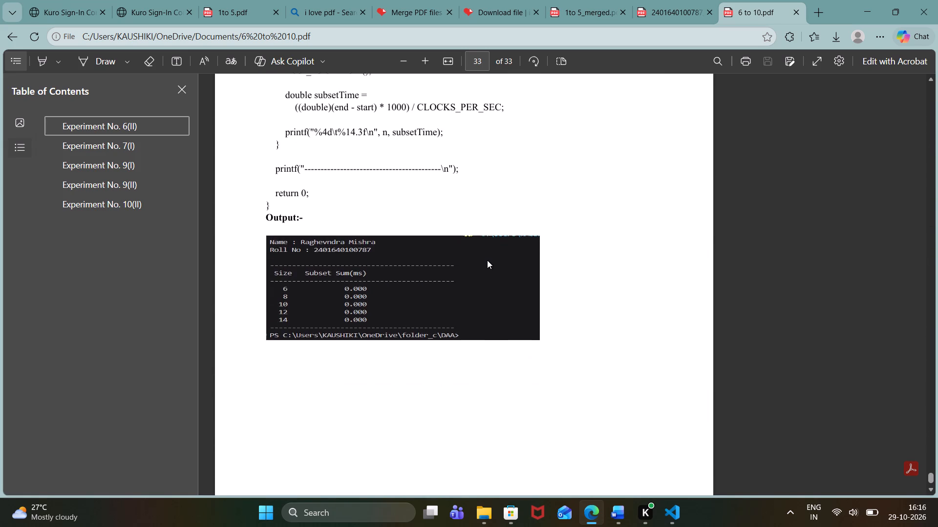
pyautogui.scroll(6, 487, 260)
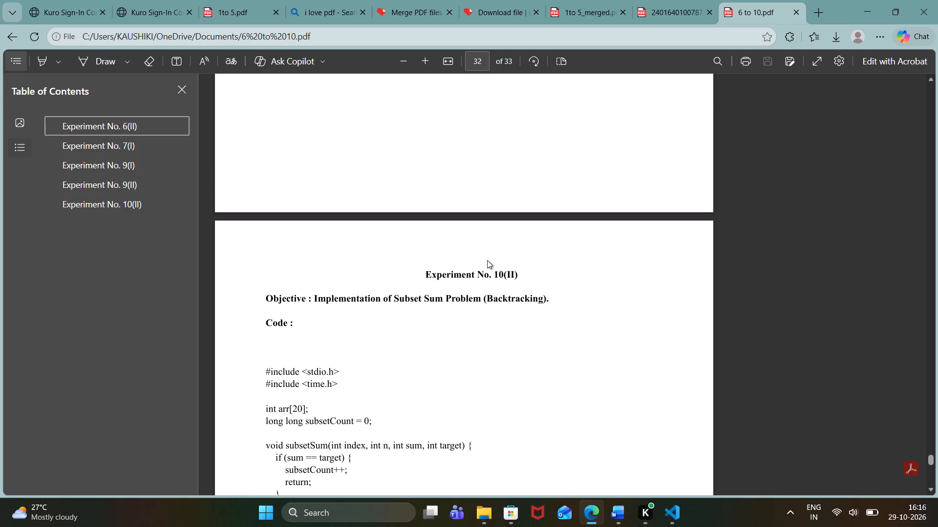
pyautogui.scroll(-1, 487, 260)
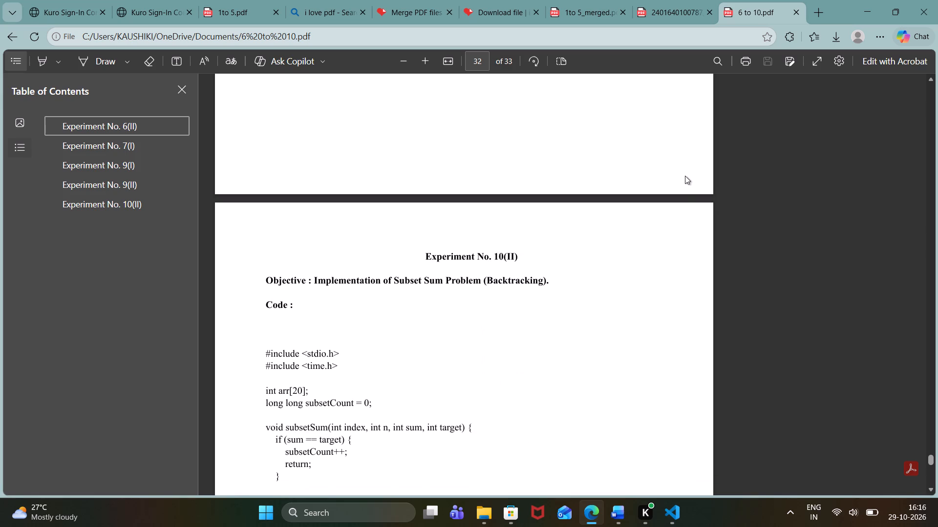
# Switch to the iLovePDF merge page and close the old download page, 1to 5_merged.pdf and the older lab PDF beside it.
pyautogui.click(398, 0)
pyautogui.tripleClick(536, 10)
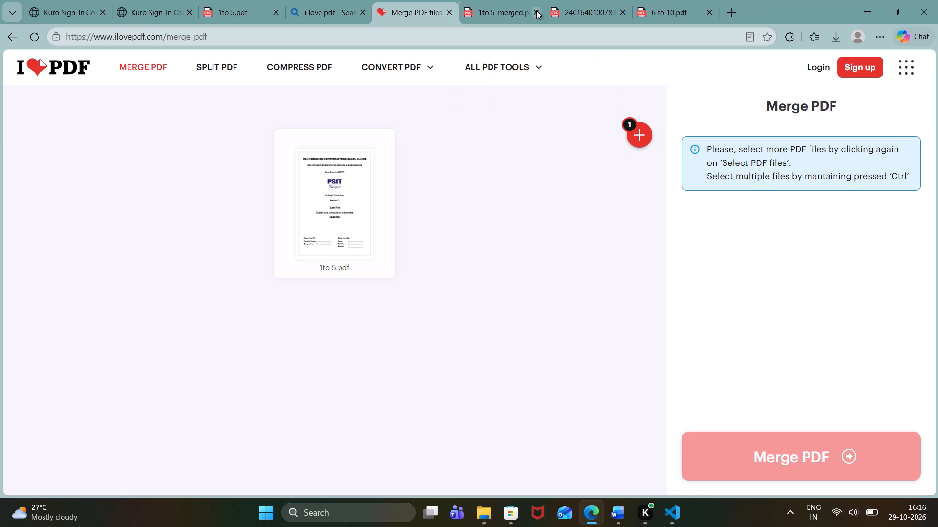
pyautogui.click(536, 10)
pyautogui.click(536, 10)
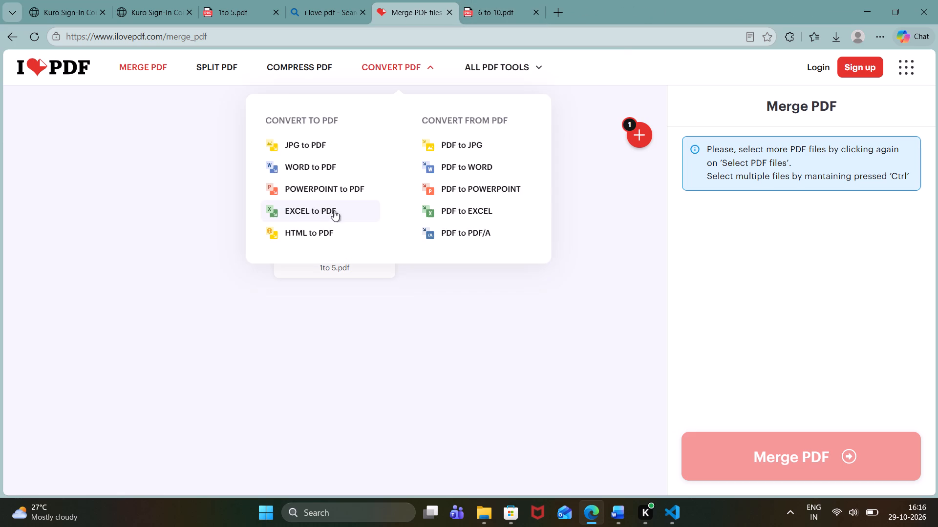
# Add 6 to 10.pdf from Documents after 1to 5.pdf and merge the two into one PDF.
pyautogui.click(637, 142)
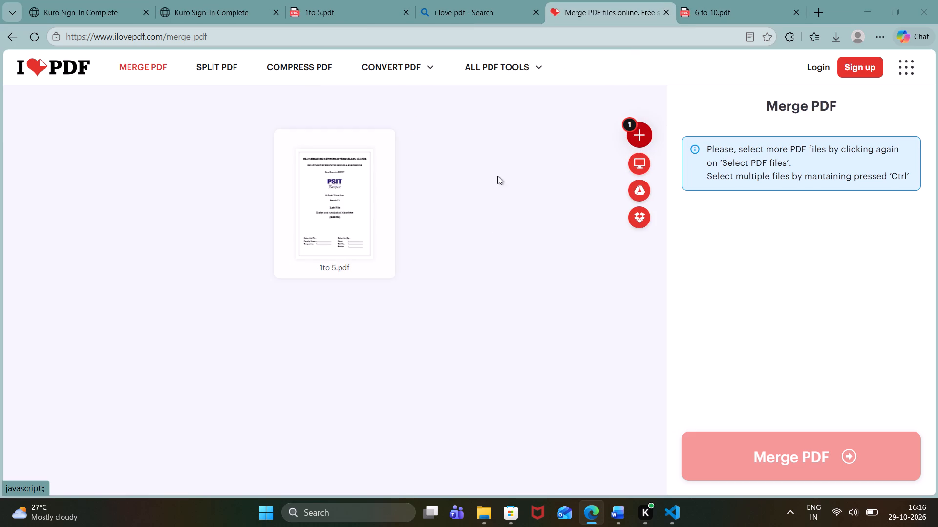
pyautogui.click(138, 195)
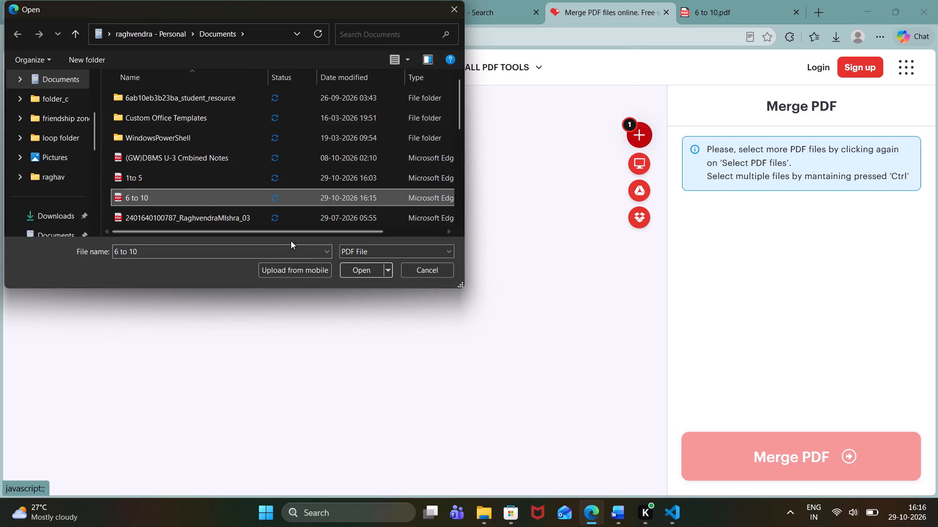
pyautogui.click(355, 267)
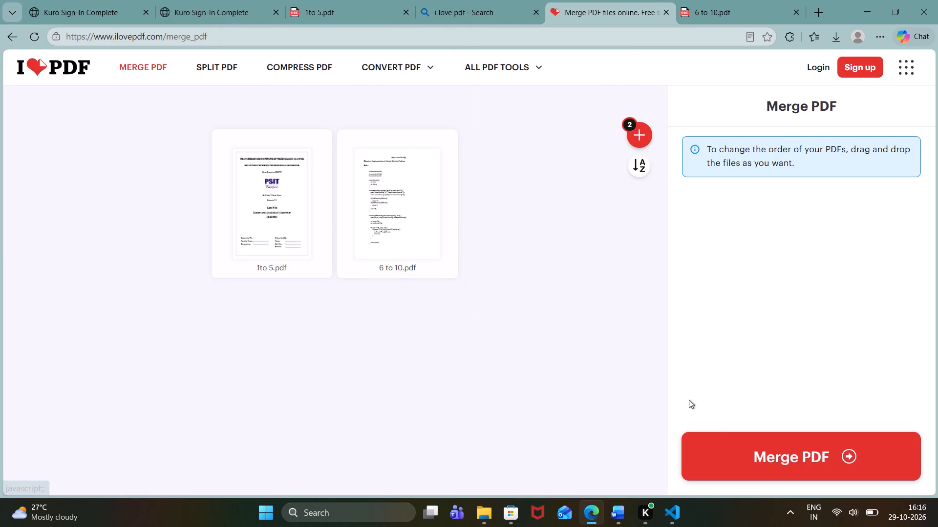
pyautogui.click(721, 444)
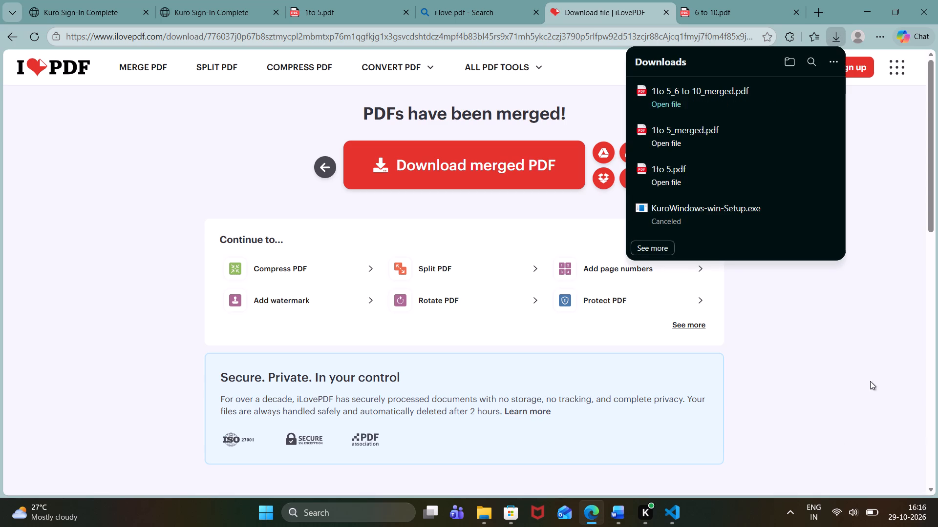
# Open the downloaded 1to 5_6 to 10_merged.pdf and examine the front pages, code and outputs of Experiments 1 to 5.
pyautogui.click(662, 104)
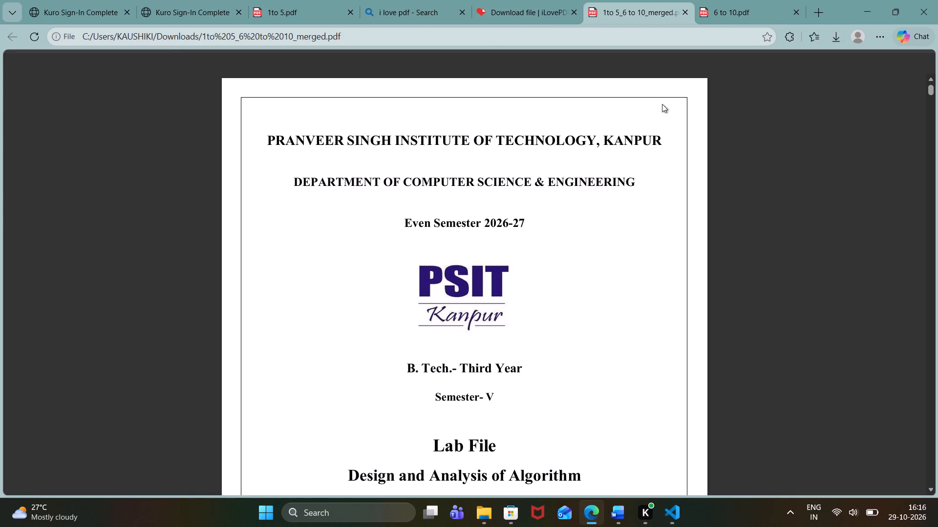
pyautogui.scroll(-14, 418, 209)
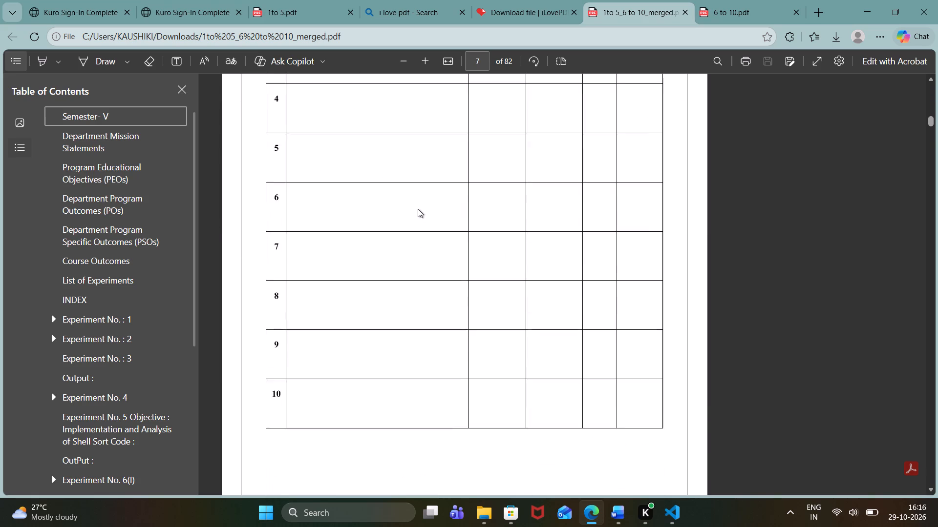
pyautogui.scroll(-7, 418, 209)
pyautogui.scroll(3, 418, 209)
pyautogui.scroll(-1, 418, 209)
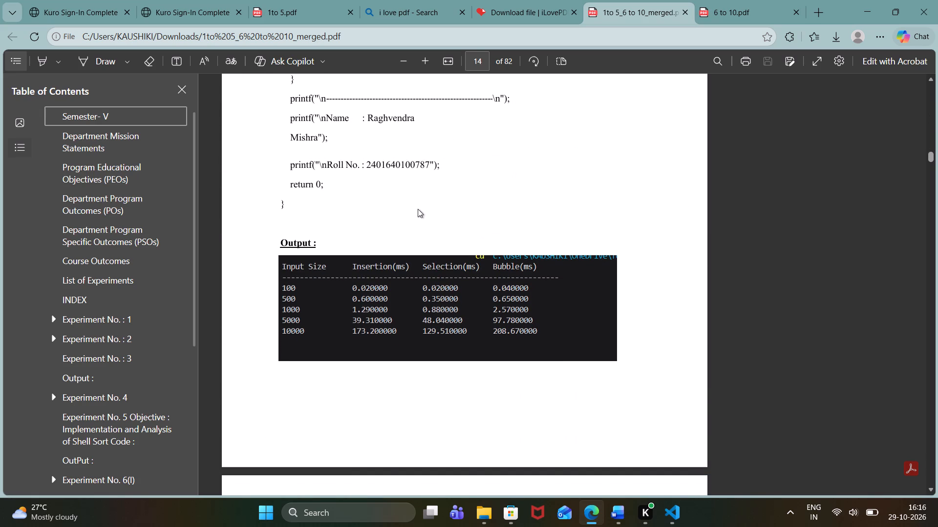
pyautogui.scroll(-5, 418, 209)
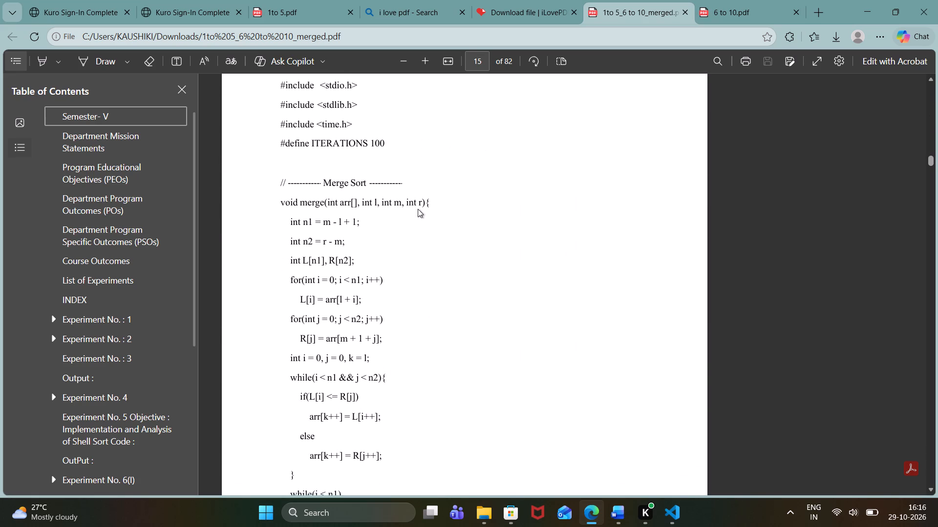
pyautogui.scroll(-7, 418, 209)
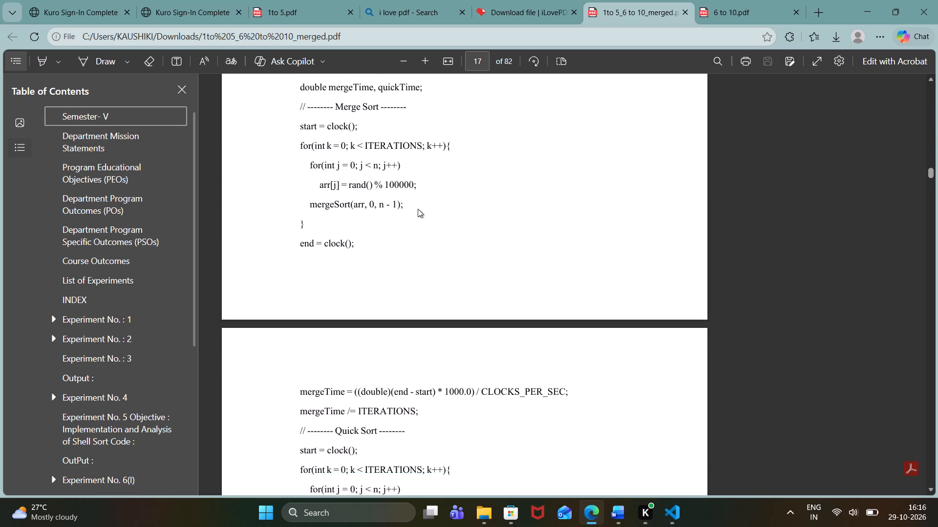
pyautogui.scroll(-6, 418, 209)
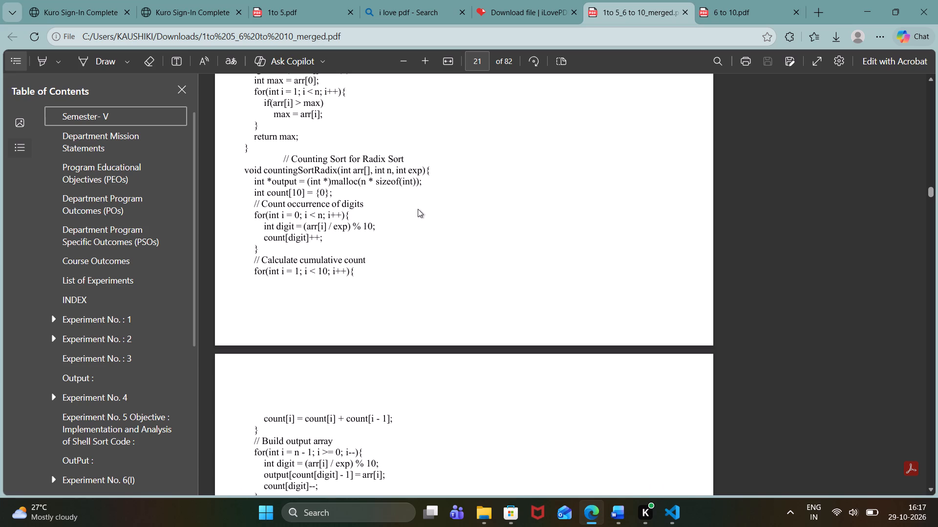
pyautogui.scroll(-2, 418, 209)
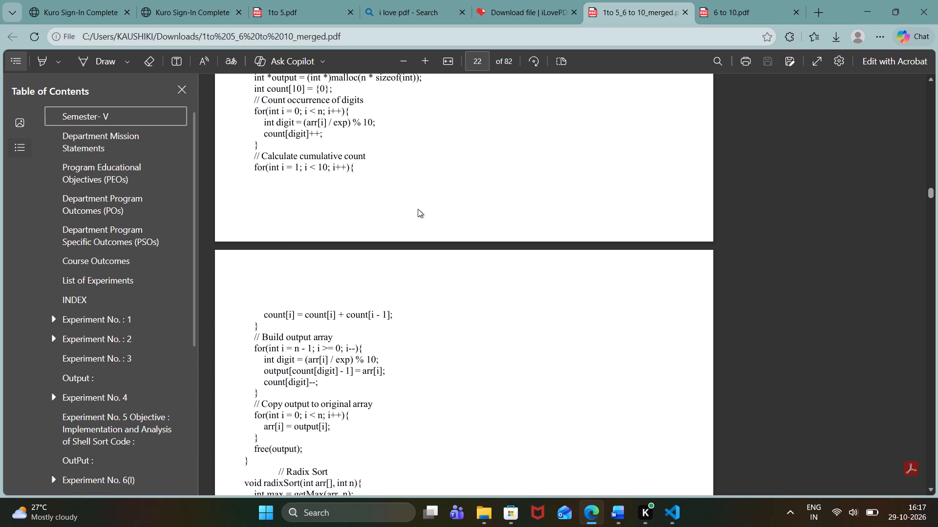
pyautogui.scroll(-4, 418, 209)
pyautogui.scroll(1, 418, 209)
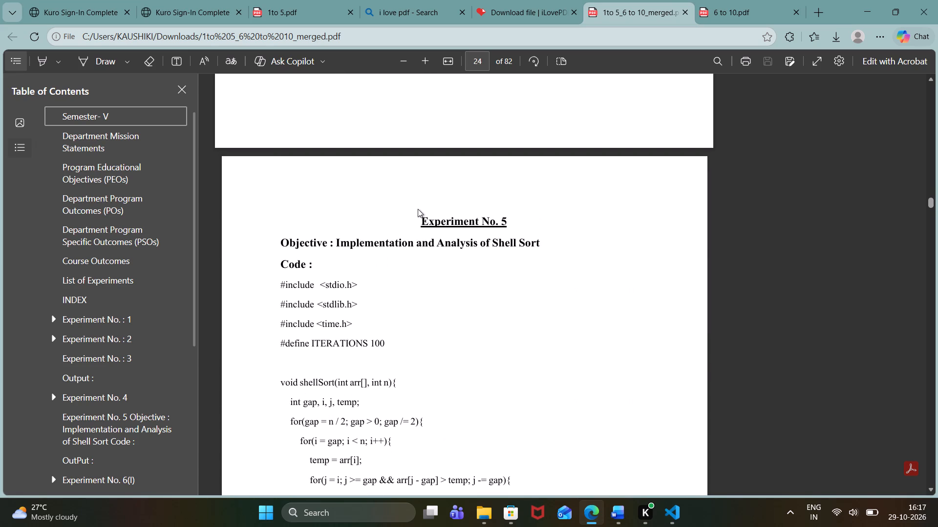
pyautogui.scroll(2, 418, 209)
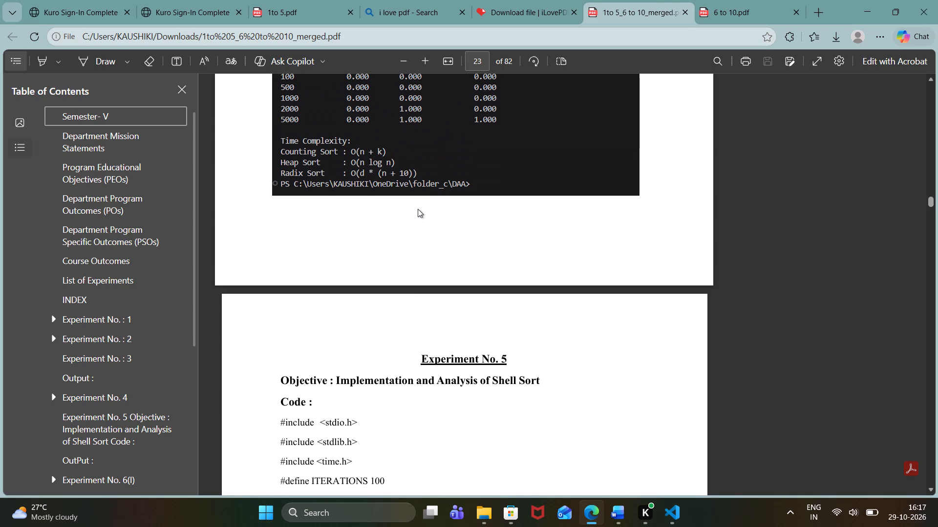
pyautogui.scroll(1, 418, 209)
pyautogui.scroll(-2, 418, 209)
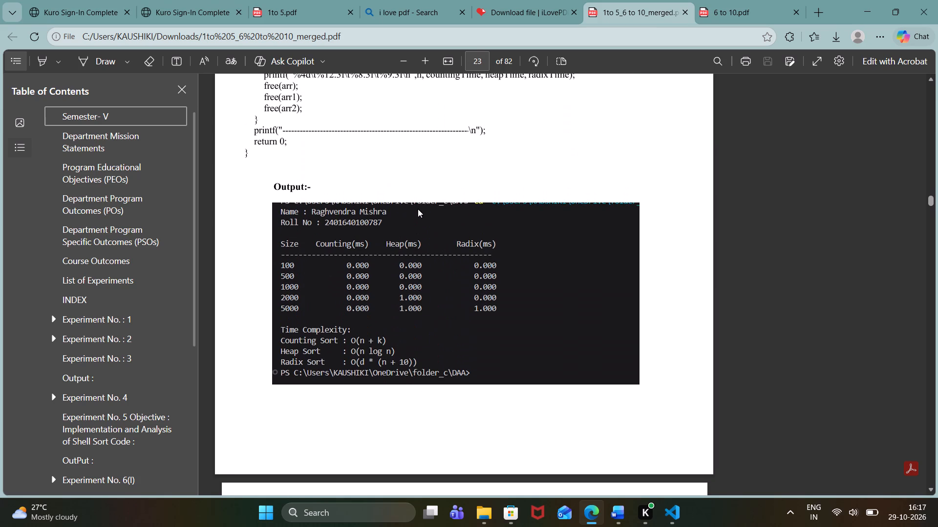
pyautogui.scroll(-9, 418, 209)
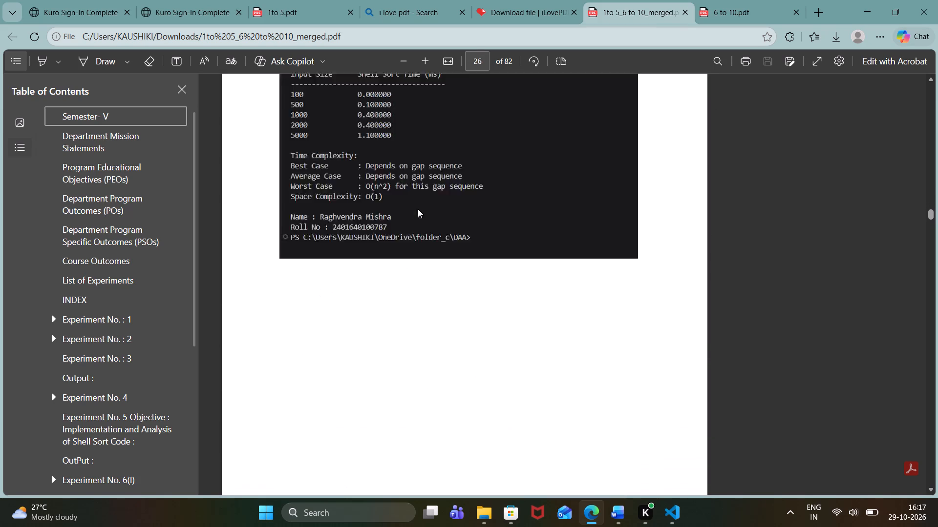
pyautogui.scroll(-1, 418, 209)
pyautogui.scroll(6, 418, 209)
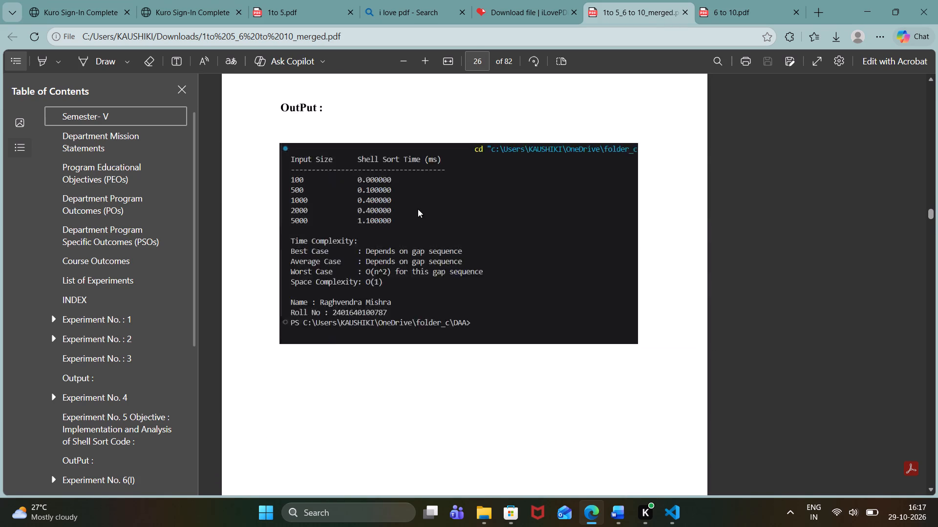
pyautogui.scroll(3, 418, 209)
pyautogui.scroll(-8, 418, 209)
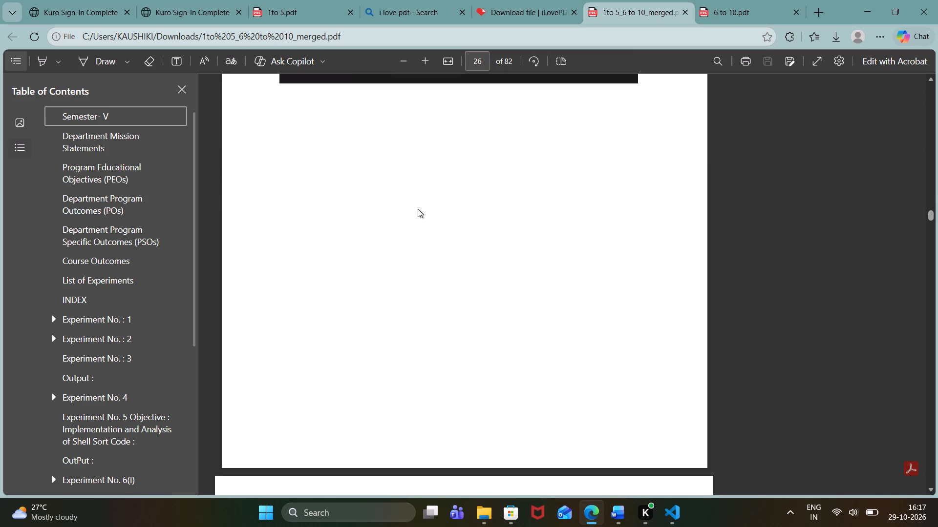
# Examine Experiments 6(I), 6(II) and 7(I) in the merged PDF, checking the name and roll number in their code and outputs.
pyautogui.scroll(-4, 418, 209)
pyautogui.scroll(5, 418, 209)
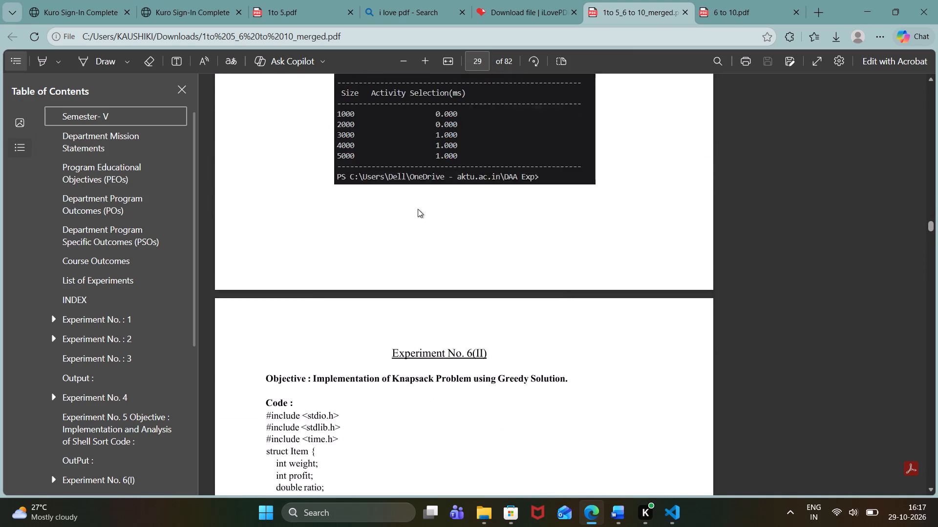
pyautogui.scroll(3, 418, 209)
pyautogui.scroll(-3, 418, 209)
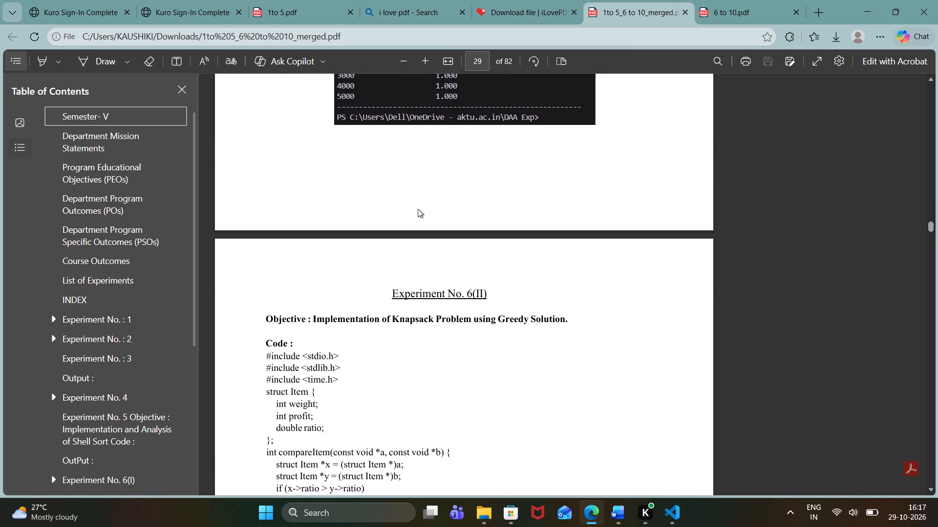
pyautogui.scroll(-6, 418, 209)
pyautogui.scroll(1, 418, 209)
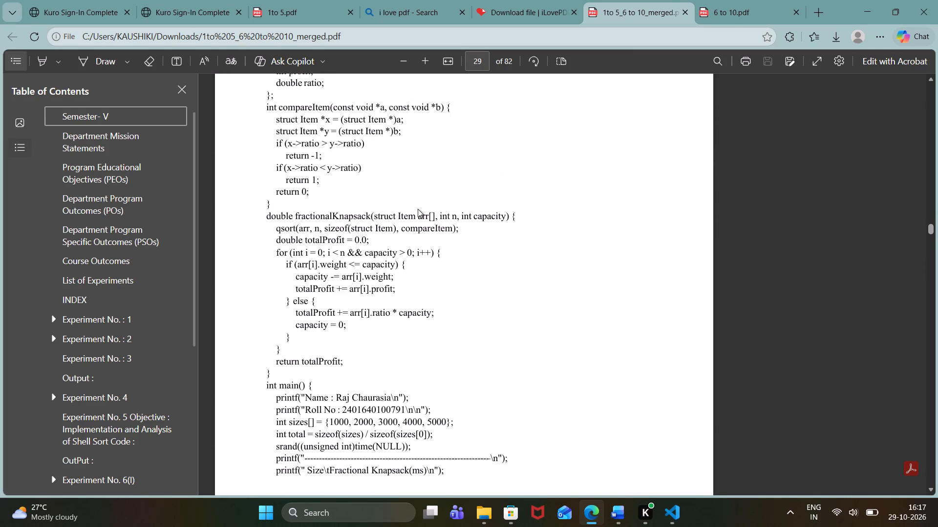
pyautogui.hscroll(1, 418, 209)
pyautogui.scroll(-1, 402, 394)
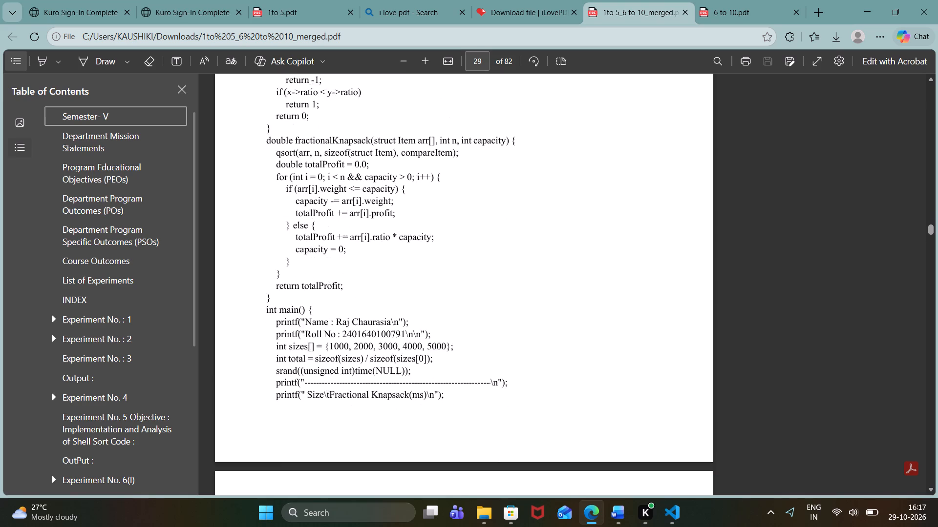
pyautogui.scroll(-5, 402, 394)
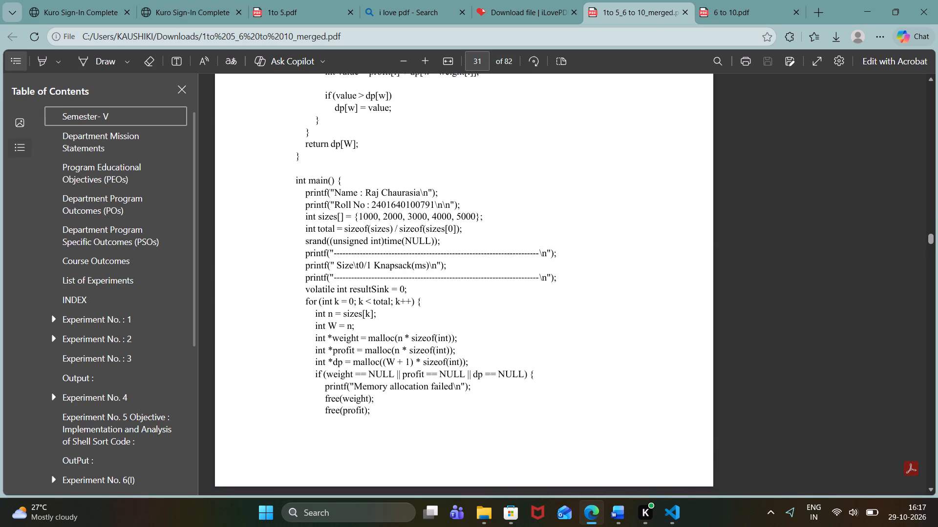
pyautogui.scroll(5, 402, 394)
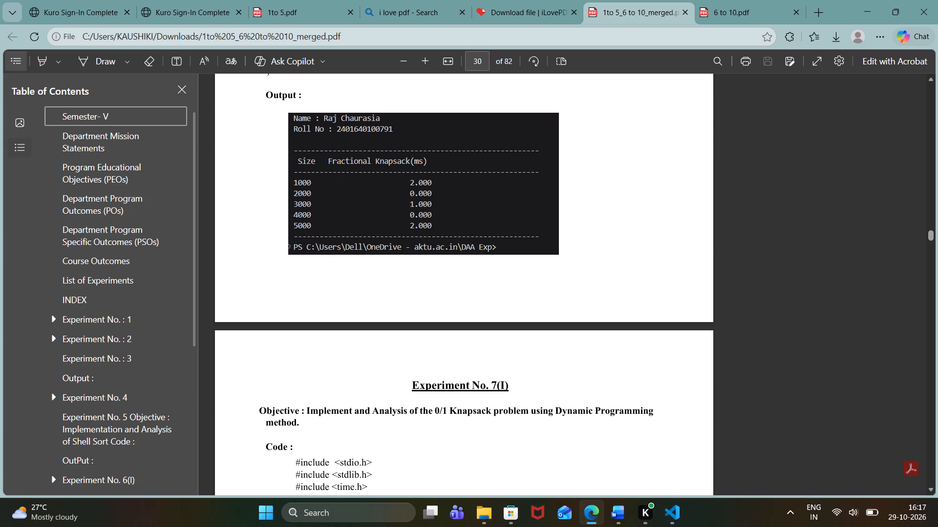
# Check Experiment No. 10(II) and its output in 6 to 10.pdf, and compare with the merged PDF around Experiment No. 7(I).
pyautogui.click(722, 0)
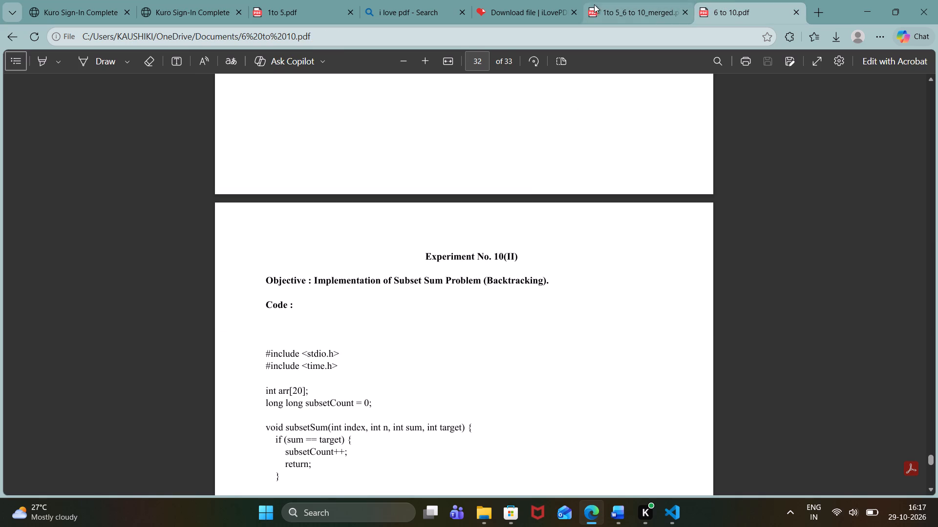
pyautogui.click(484, 5)
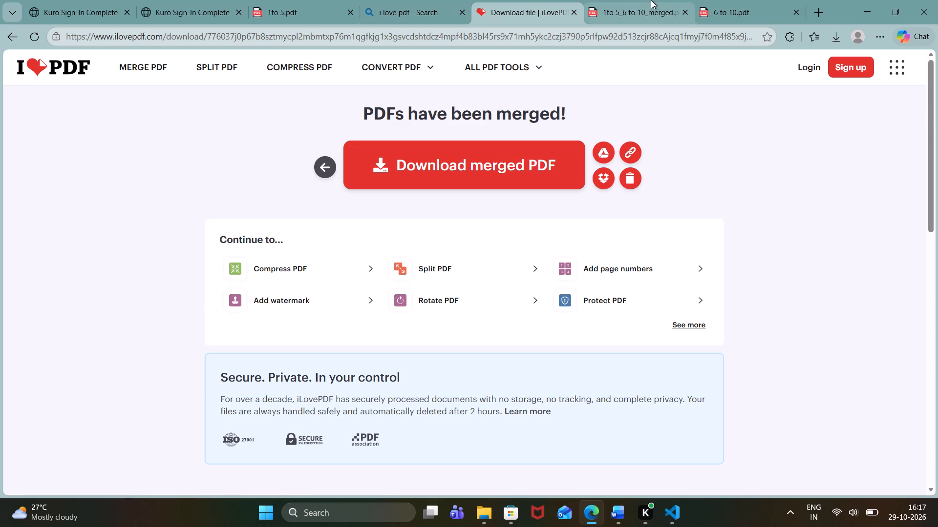
pyautogui.click(730, 0)
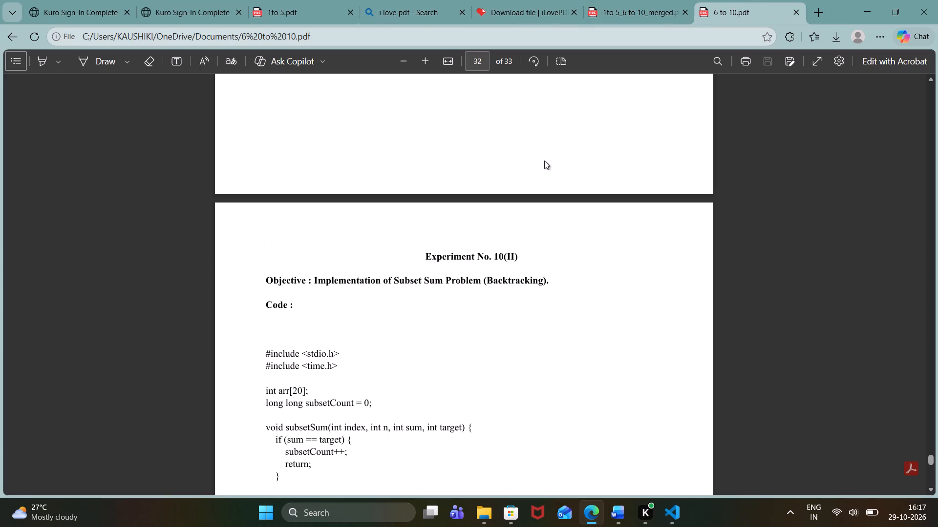
pyautogui.scroll(-2, 520, 210)
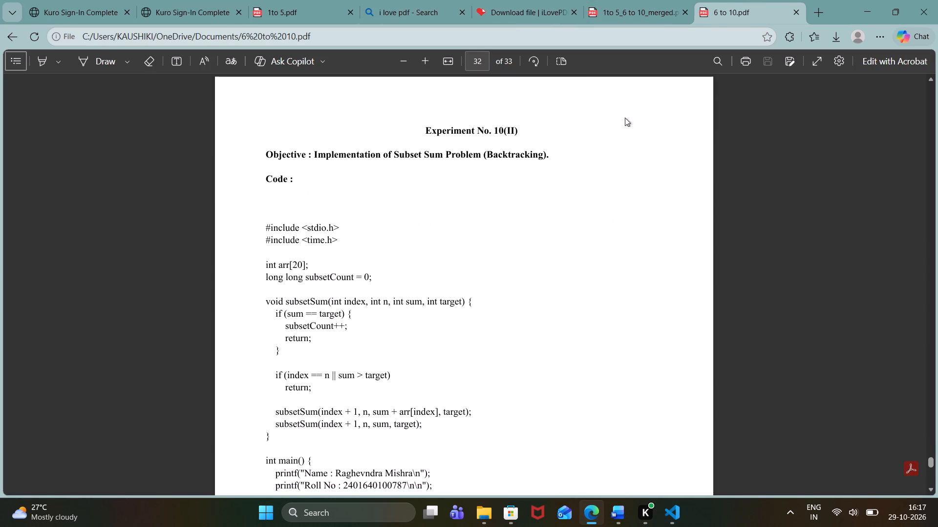
pyautogui.click(729, 5)
pyautogui.scroll(-3, 408, 259)
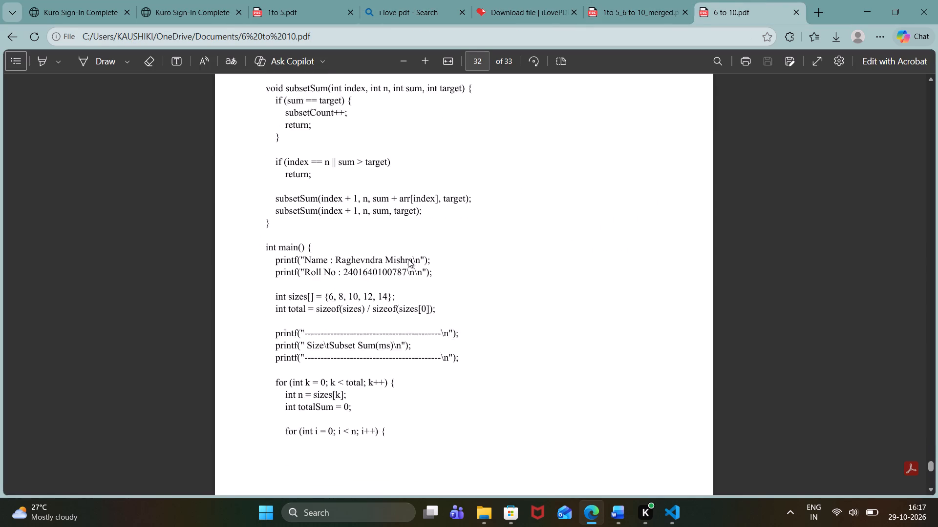
pyautogui.scroll(-5, 408, 259)
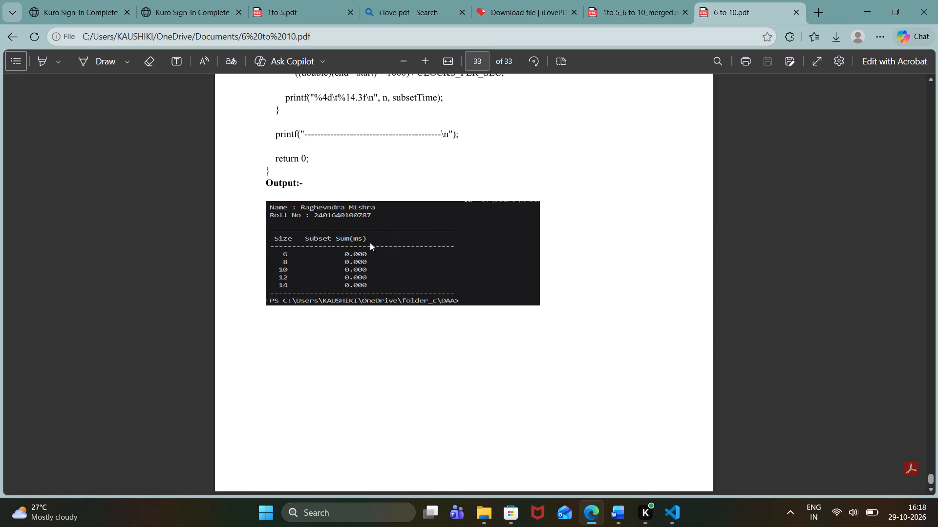
pyautogui.scroll(2, 370, 243)
pyautogui.click(647, 0)
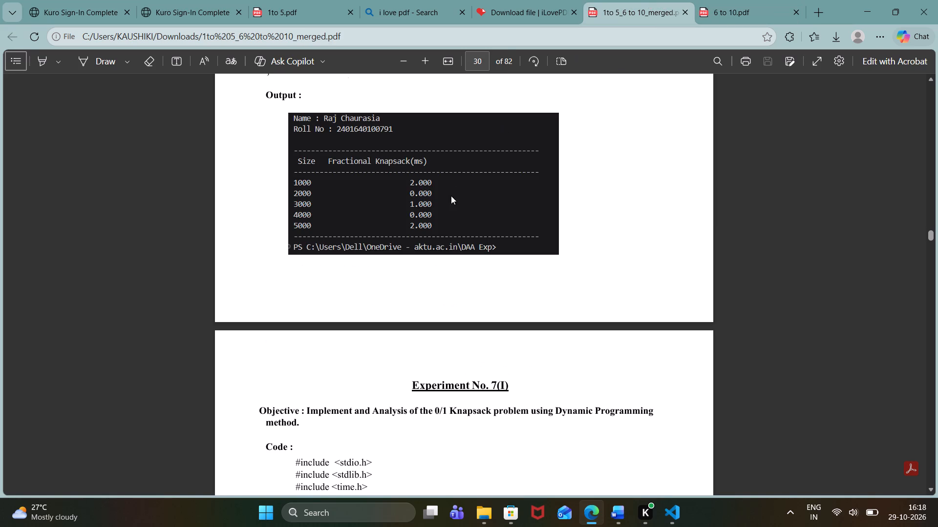
pyautogui.scroll(3, 451, 196)
# Open a fresh iLovePDF Merge PDF page from the search results and close the old download page, the merged PDF and 6 to 10.pdf.
pyautogui.click(538, 0)
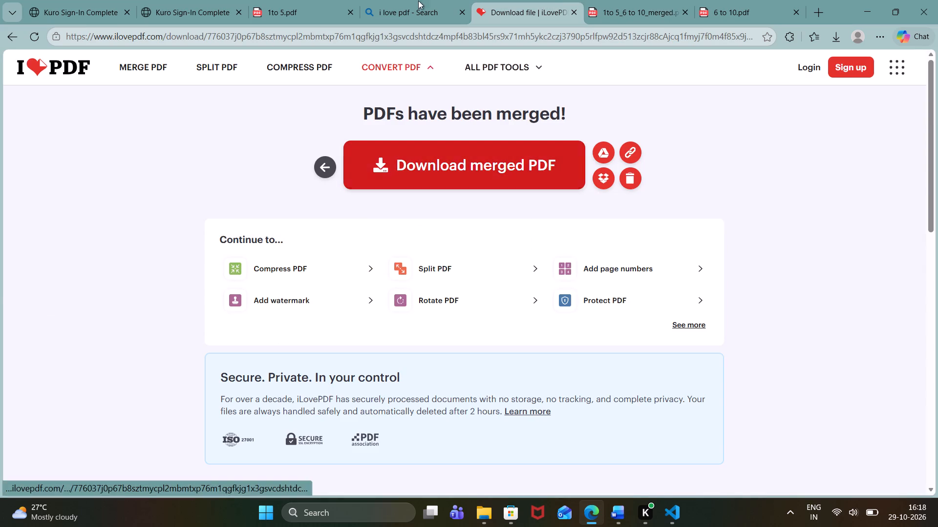
pyautogui.click(395, 12)
pyautogui.click(117, 259)
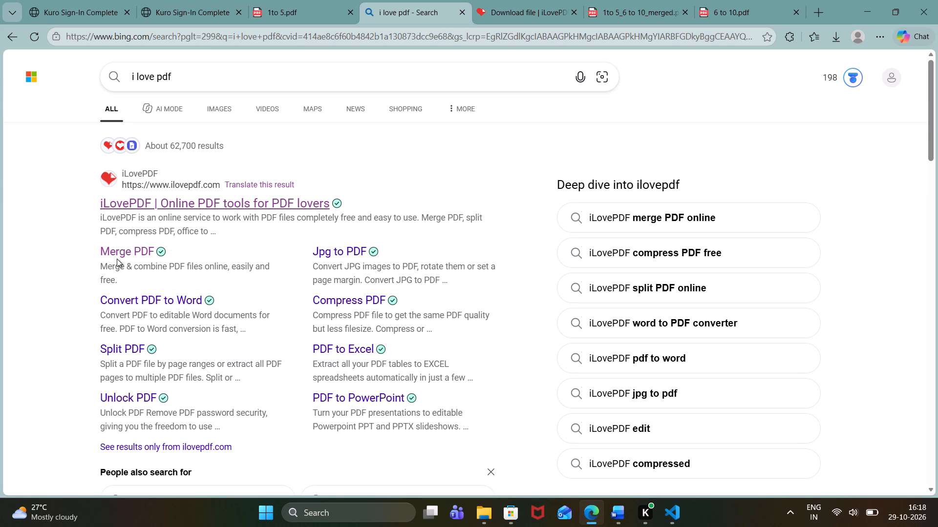
pyautogui.click(117, 253)
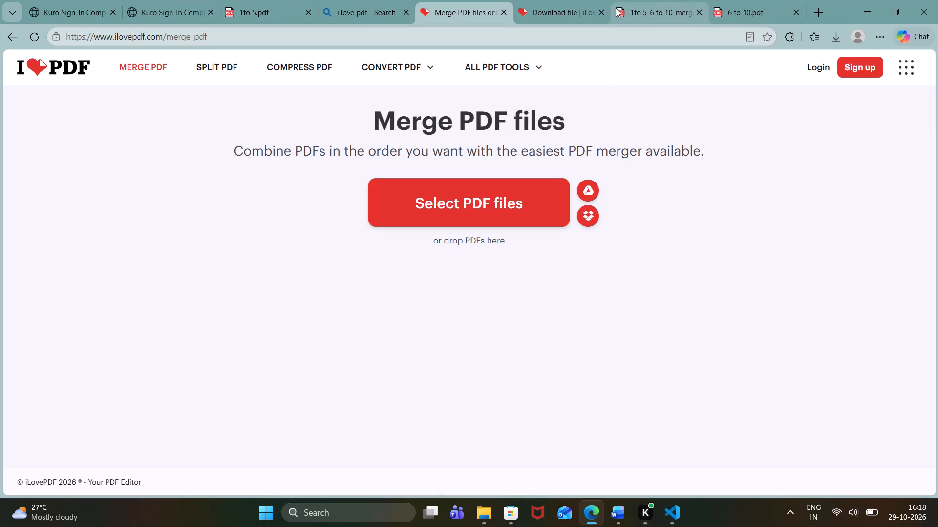
pyautogui.doubleClick(602, 10)
pyautogui.click(602, 10)
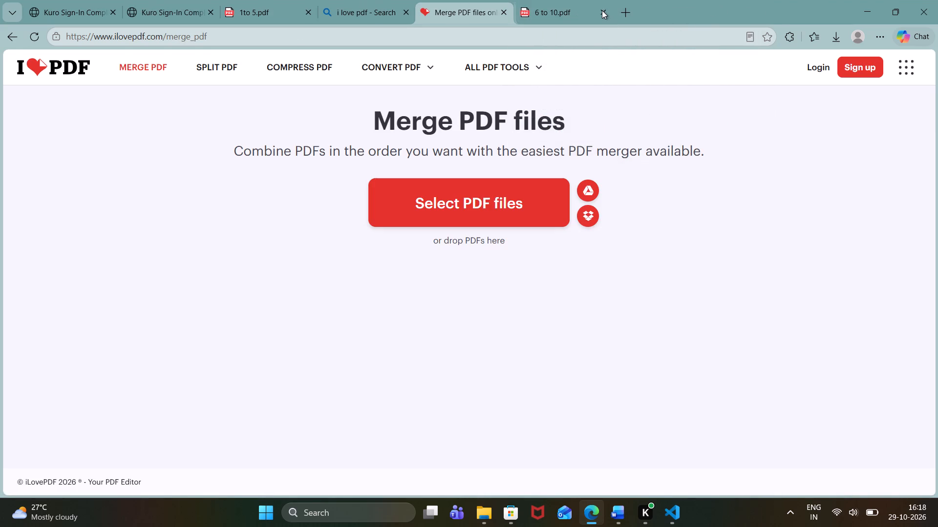
pyautogui.click(602, 10)
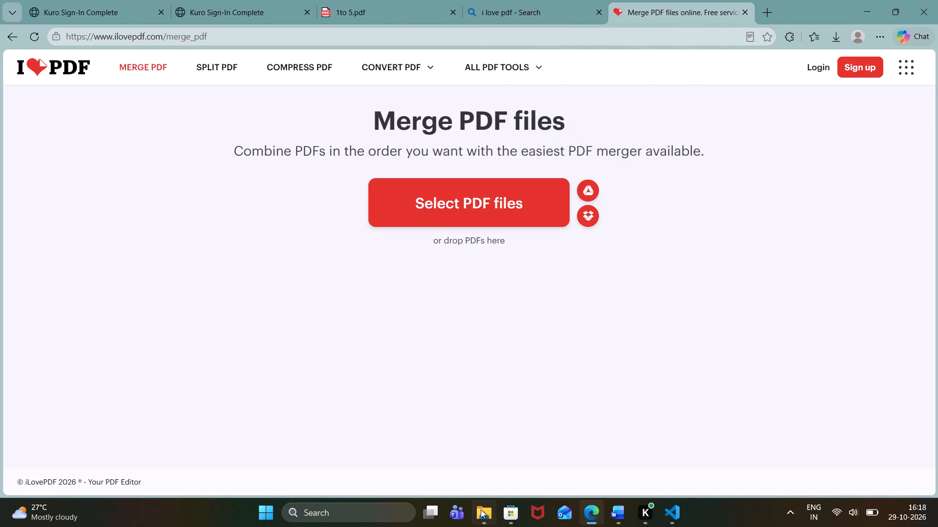
# Open the source files 1to 5 and 6 to 10 from the Documents folder for checking.
pyautogui.click(478, 511)
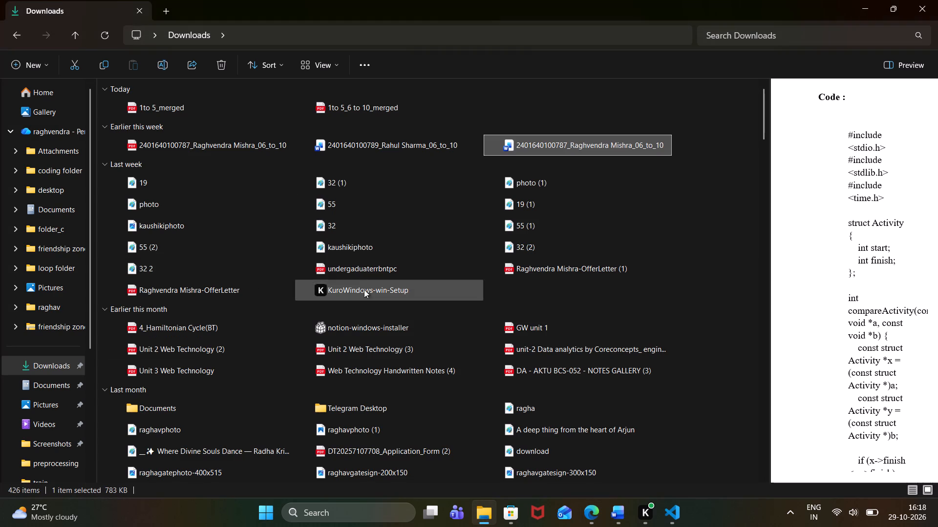
pyautogui.click(52, 383)
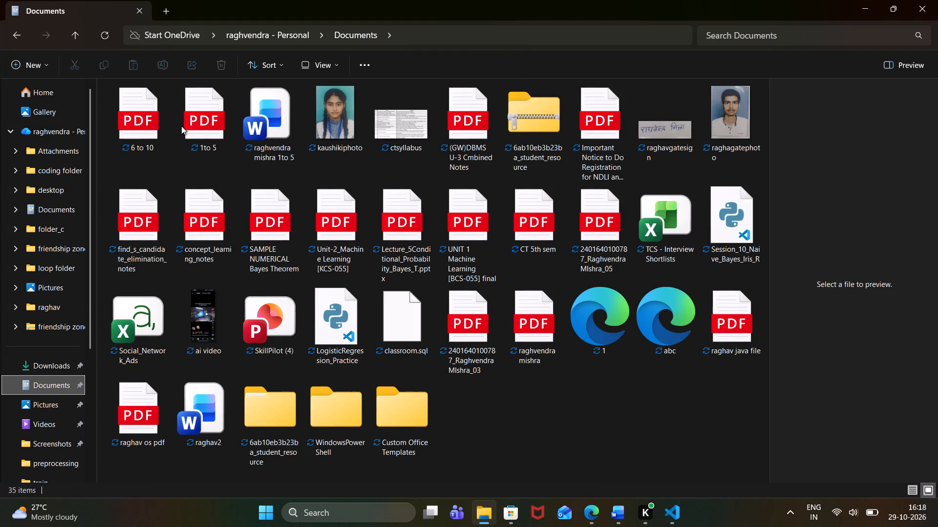
pyautogui.doubleClick(181, 126)
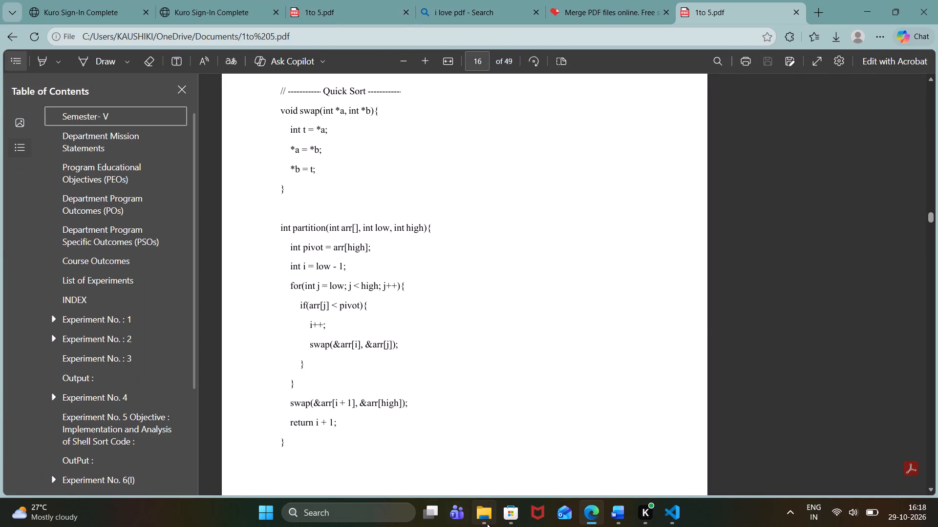
pyautogui.click(487, 524)
pyautogui.doubleClick(136, 118)
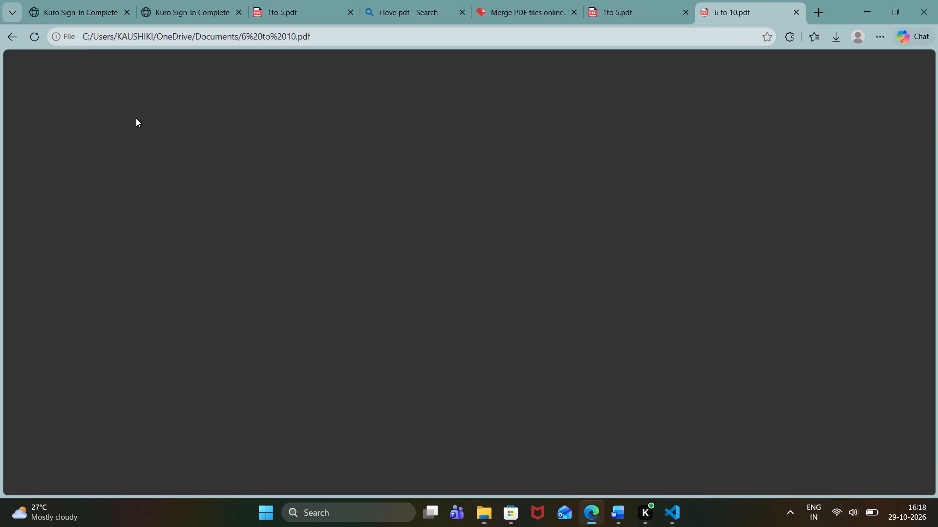
# Examine 6 to 10.pdf from its last page back to Experiments 6(I) and 6(II), checking each experiment's heading and code.
pyautogui.scroll(-6, 533, 287)
pyautogui.scroll(4, 533, 287)
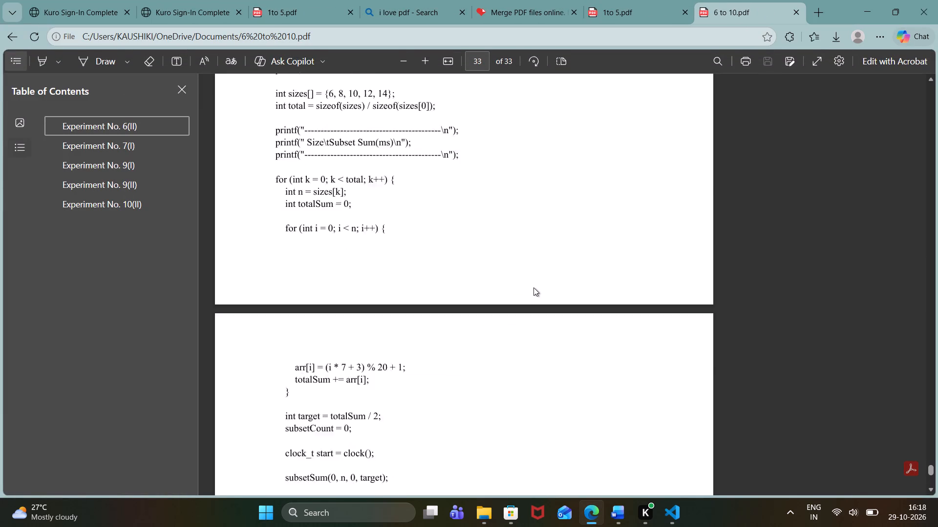
pyautogui.scroll(17, 533, 287)
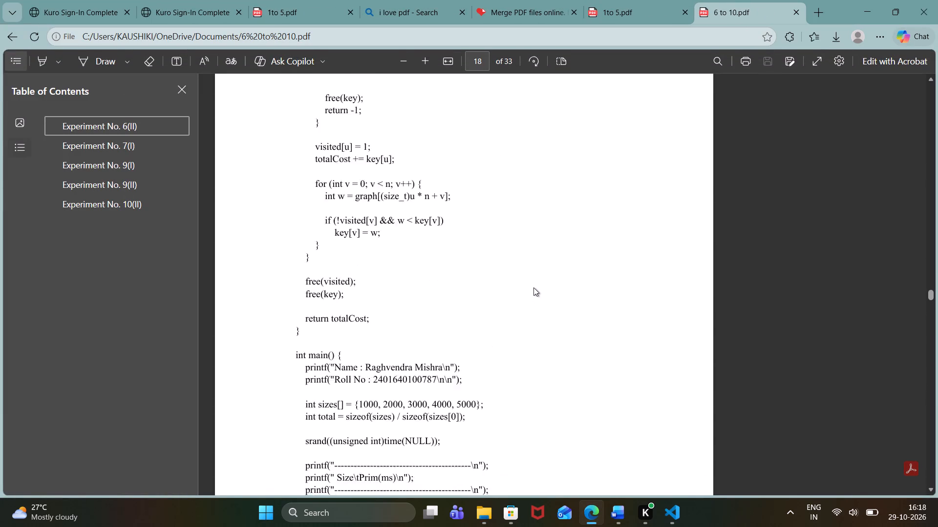
pyautogui.scroll(-8, 533, 287)
pyautogui.scroll(1, 533, 287)
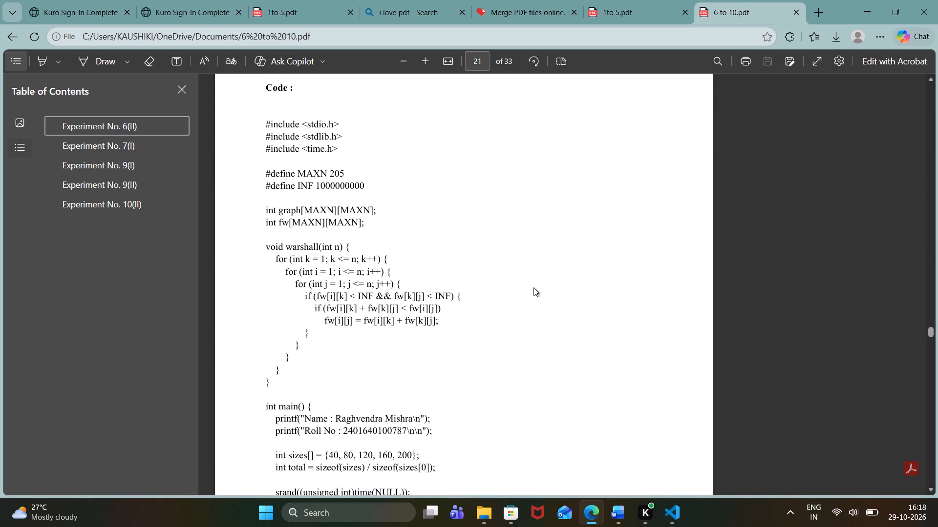
pyautogui.scroll(1, 533, 287)
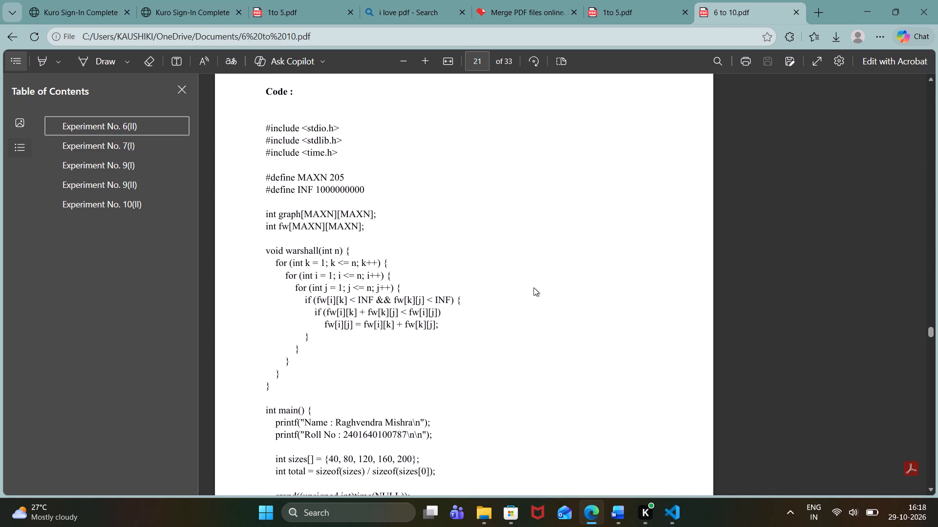
pyautogui.scroll(5, 533, 287)
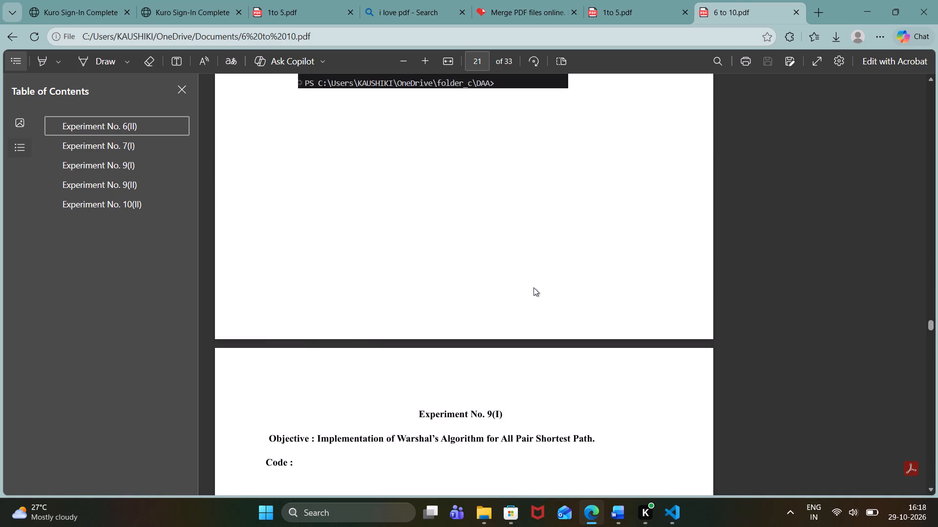
pyautogui.scroll(14, 533, 287)
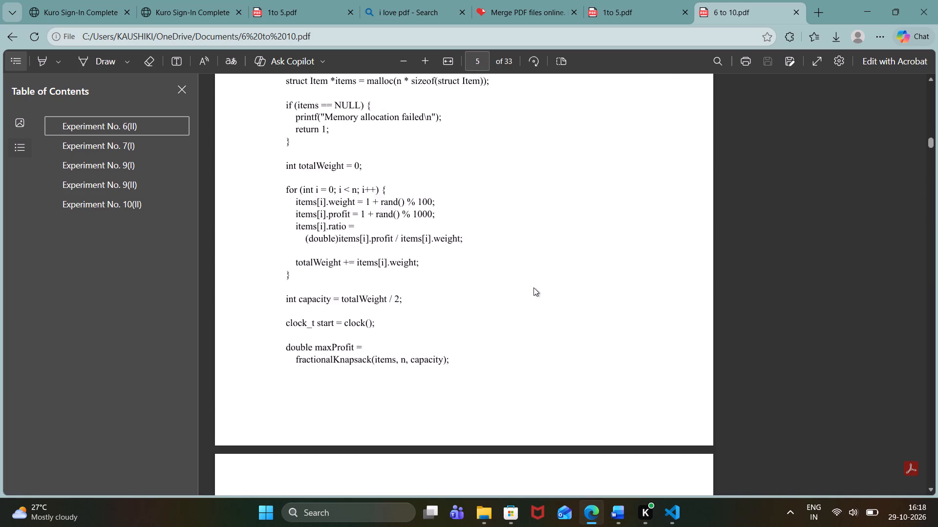
pyautogui.scroll(7, 533, 287)
pyautogui.scroll(-1, 533, 287)
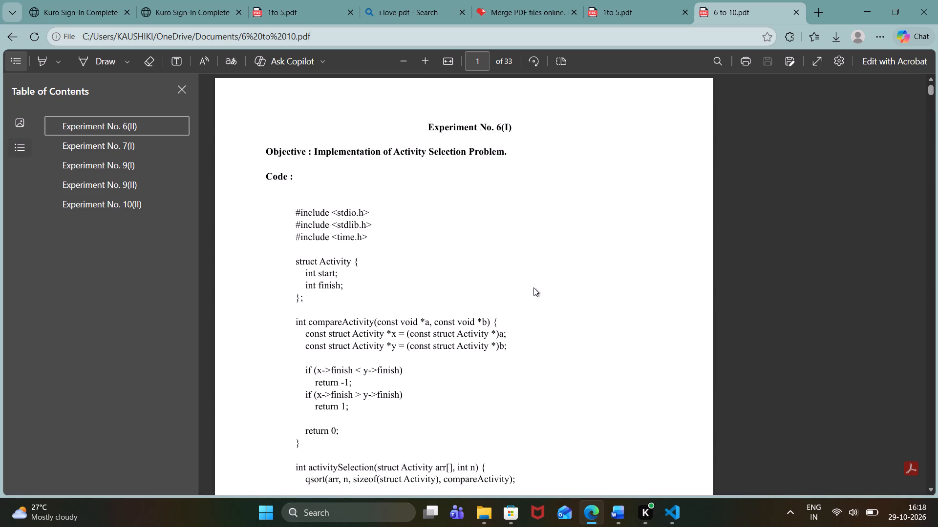
pyautogui.scroll(-6, 533, 287)
pyautogui.scroll(3, 533, 287)
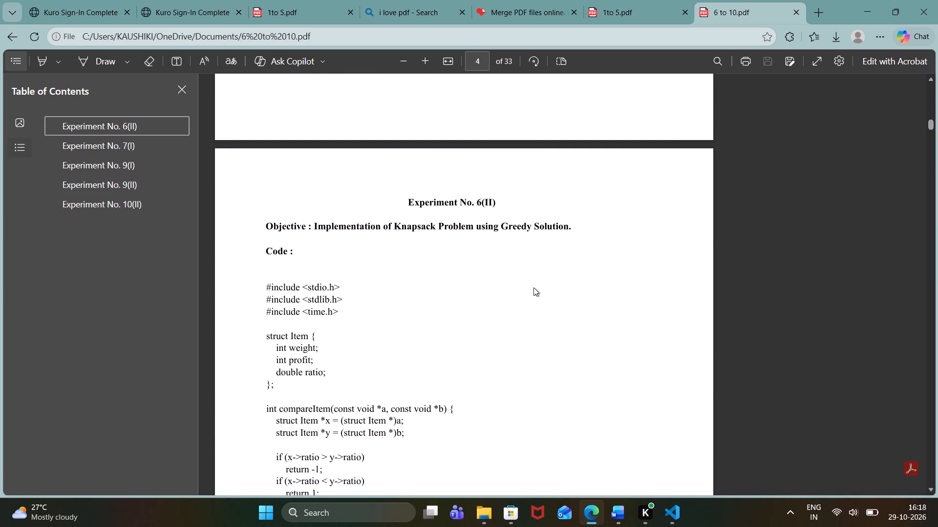
pyautogui.scroll(-2, 533, 287)
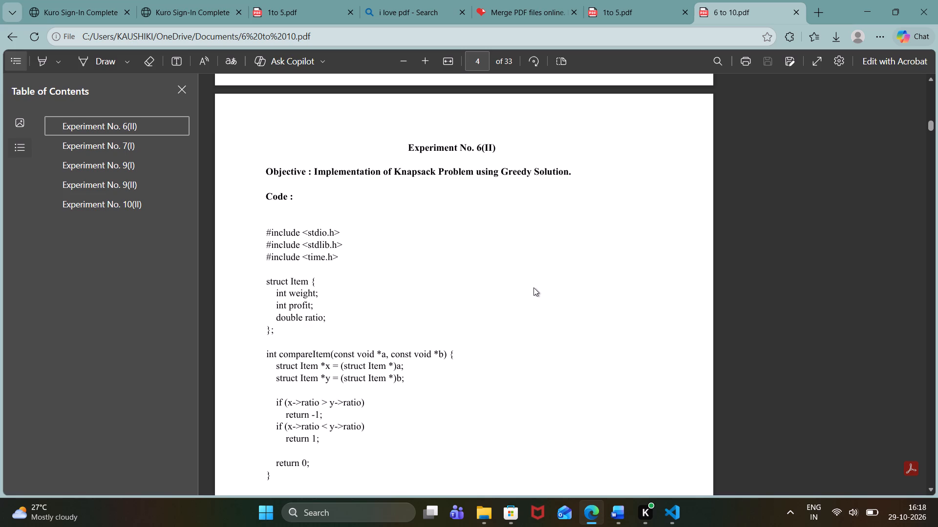
# Check the Merge Sort and Quick Sort code and output in the newly opened 1to 5.pdf, and close that copy.
pyautogui.click(597, 13)
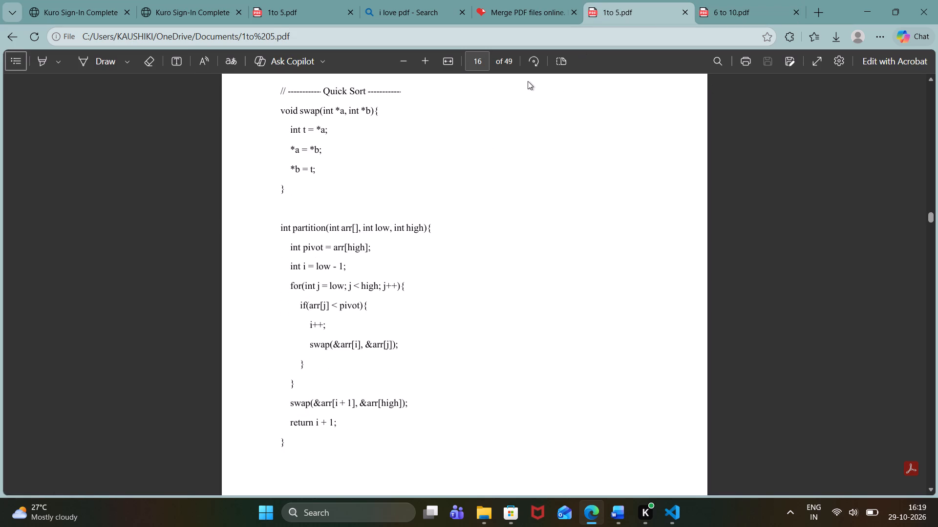
pyautogui.scroll(4, 528, 81)
pyautogui.scroll(-9, 528, 81)
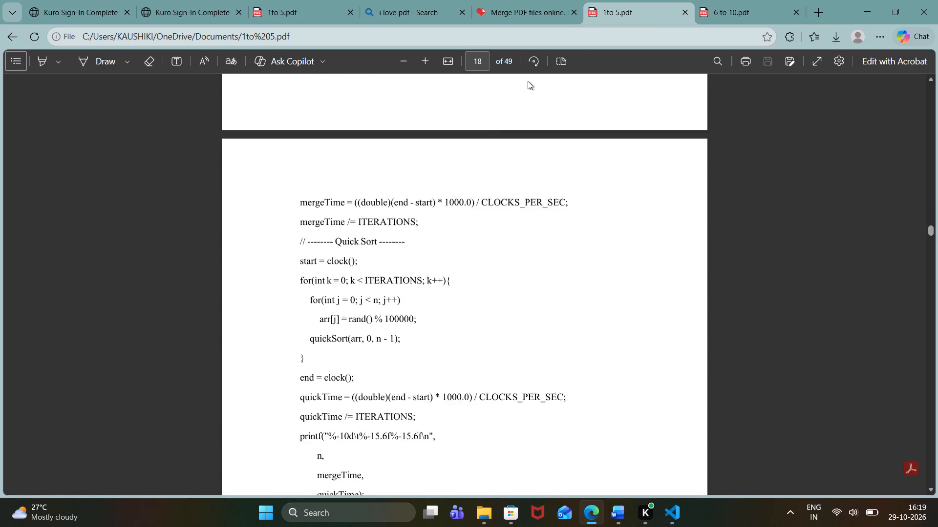
pyautogui.scroll(-1, 528, 81)
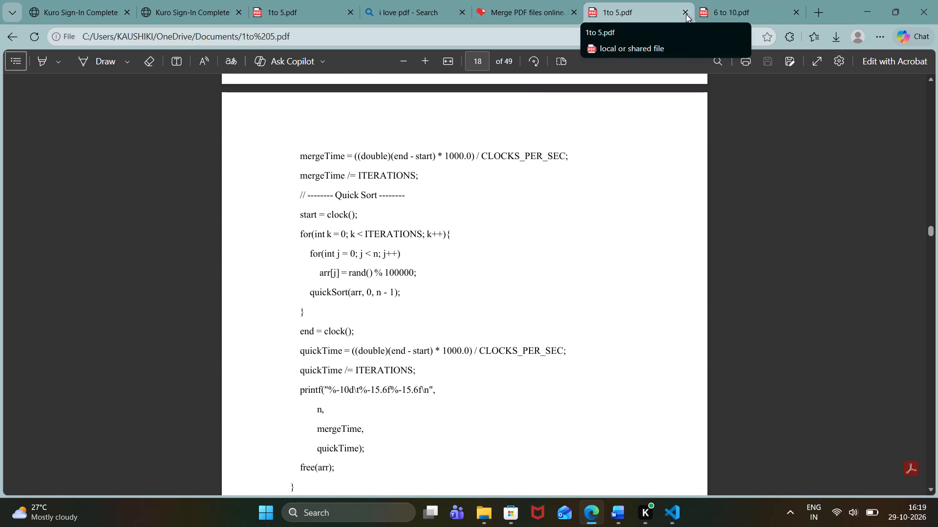
pyautogui.scroll(-5, 499, 207)
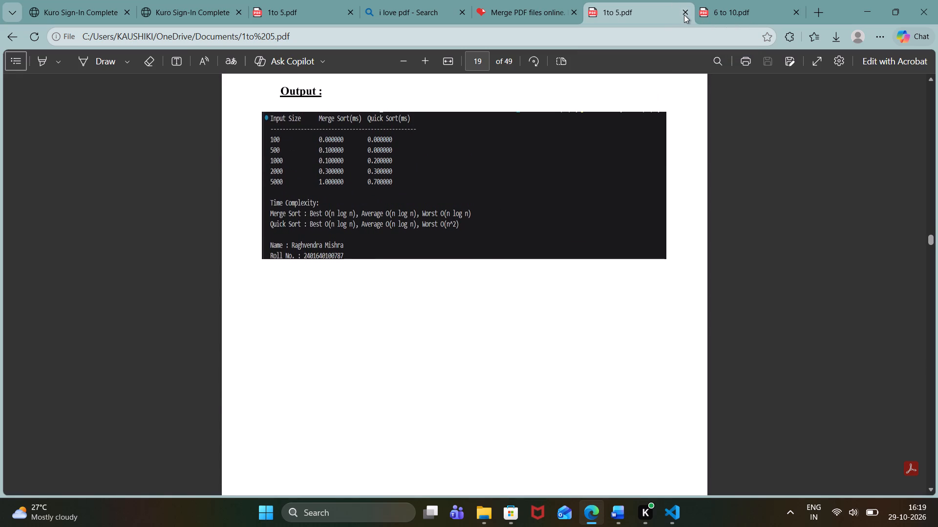
pyautogui.click(684, 15)
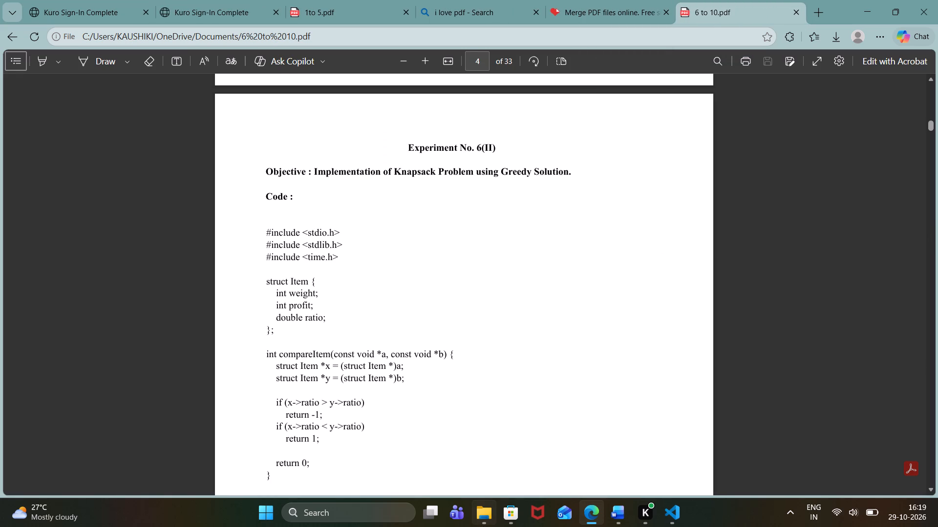
# Look through the Downloads folder in File Explorer for the lab files.
pyautogui.click(483, 526)
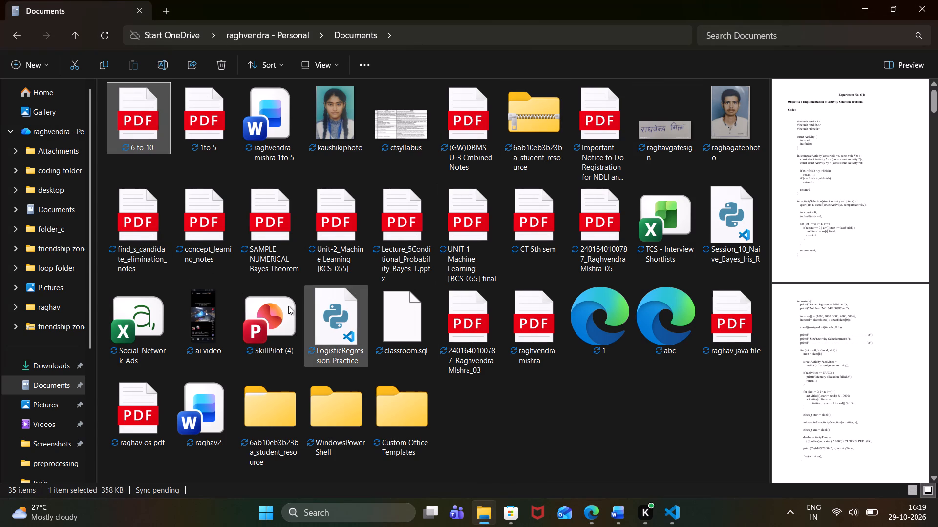
pyautogui.click(46, 363)
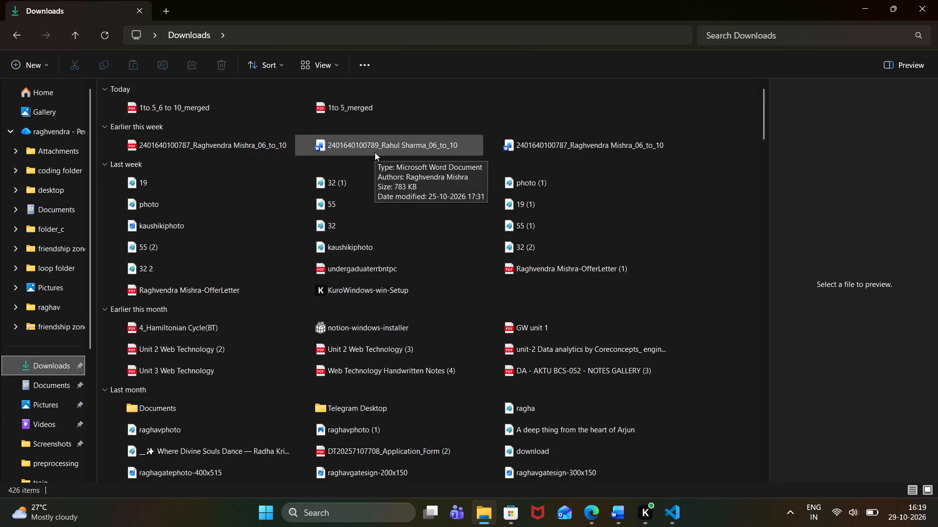
pyautogui.scroll(4, 81, 201)
# Search File Explorer's Home for "1 to 5" and clear the search text.
pyautogui.click(52, 103)
pyautogui.click(47, 96)
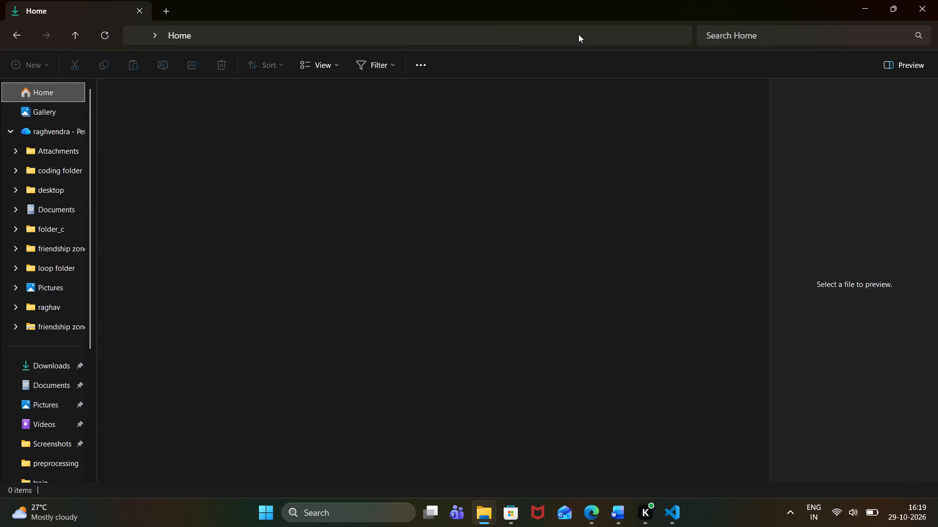
pyautogui.click(721, 30)
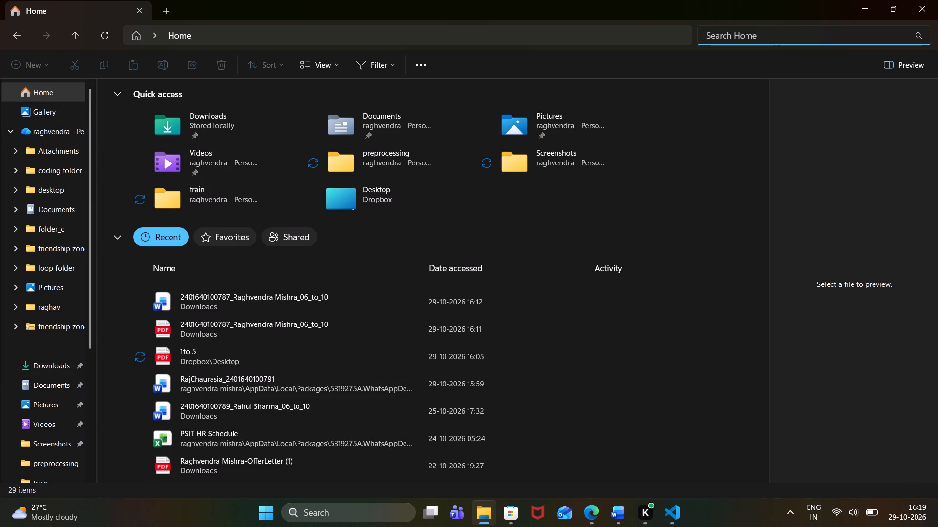
pyautogui.write('1 to 5')
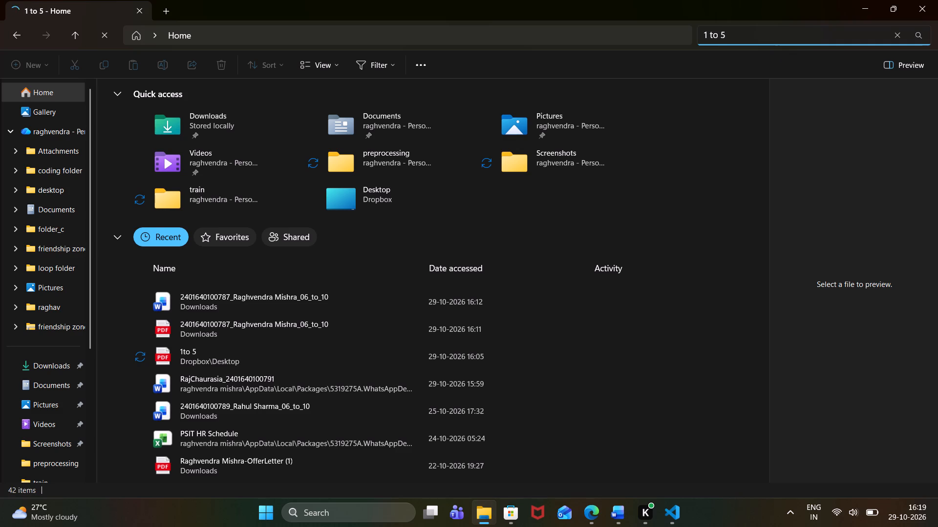
pyautogui.press('BackSpace')
pyautogui.press('BackSpace')
pyautogui.press('BackSpace')
pyautogui.press('BackSpace')
pyautogui.press('BackSpace')
pyautogui.press('BackSpace')
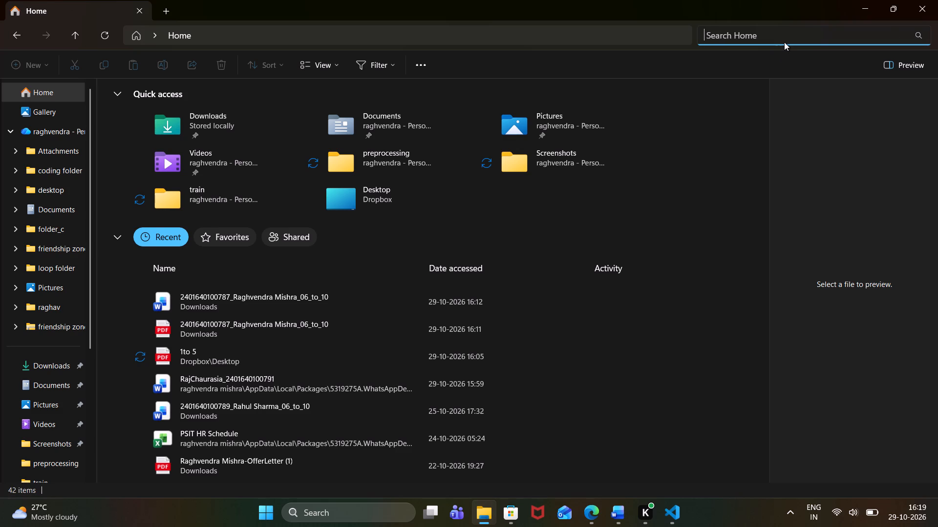